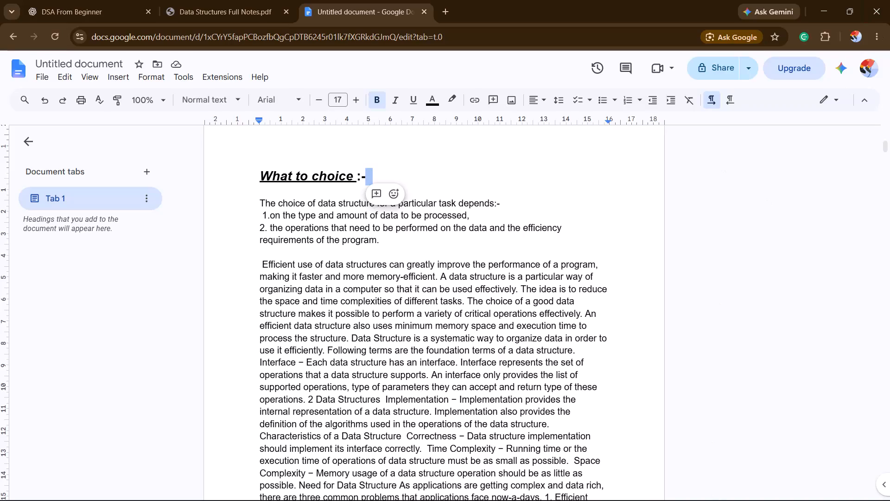
# Split list item 2 after "performed on the data and" and number the new line "3.".
pyautogui.click(422, 217)
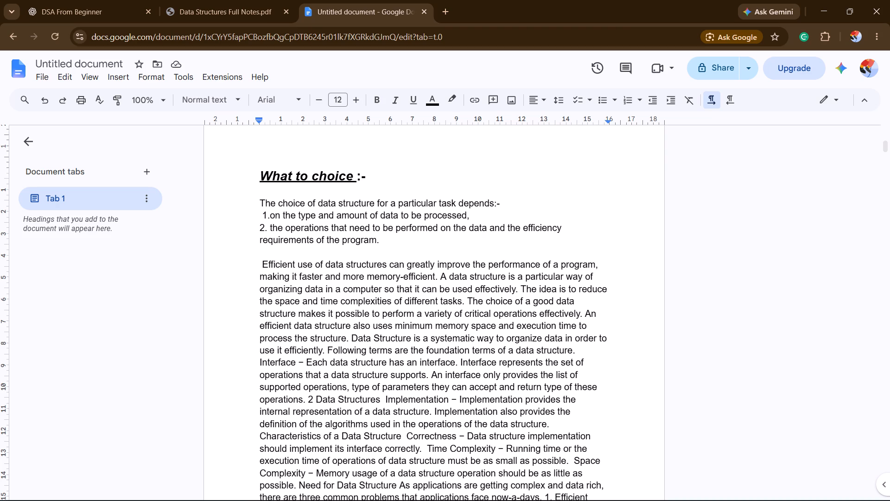
pyautogui.click(506, 227)
pyautogui.press('Return')
pyautogui.click(266, 242)
pyautogui.click(261, 239)
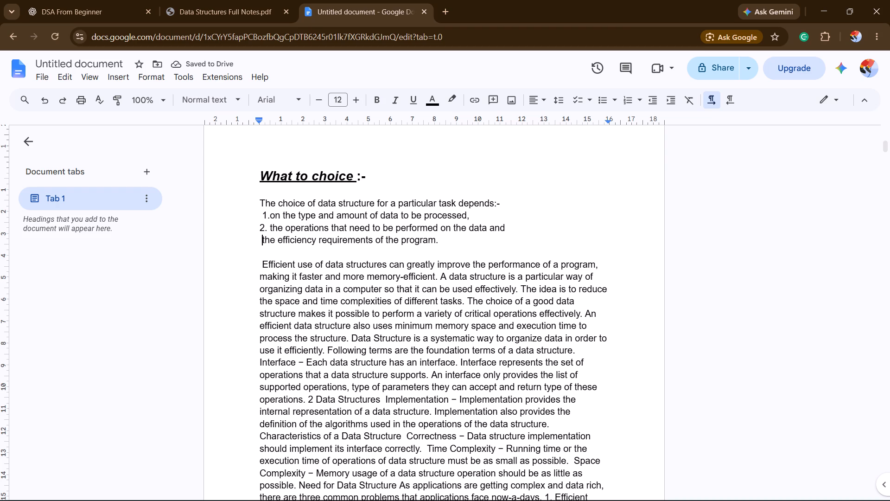
pyautogui.write('3.')
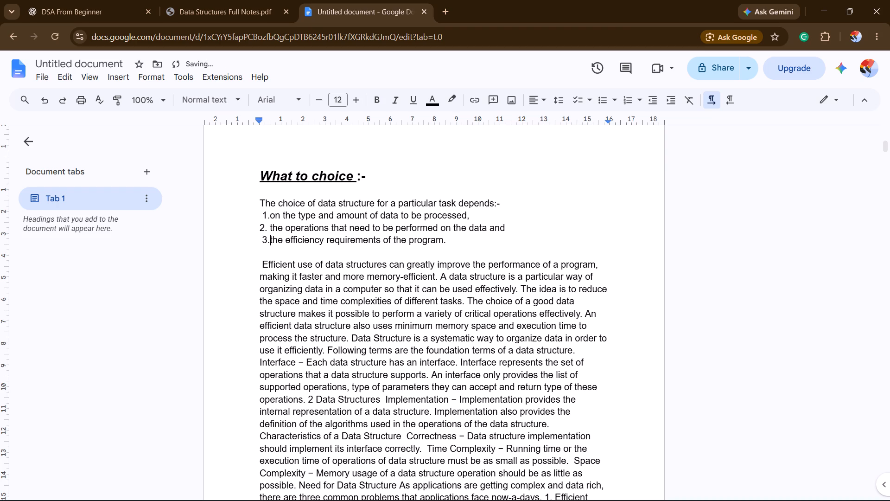
# Delete the period after the list number 2 and the leading spaces before list items 1 and 3.
pyautogui.click(267, 230)
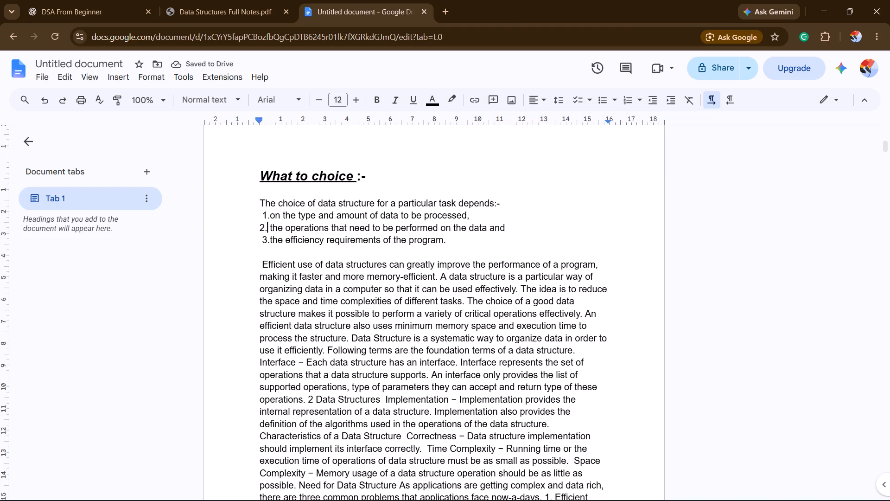
pyautogui.click(268, 230)
pyautogui.click(268, 230)
pyautogui.press('BackSpace')
pyautogui.click(262, 218)
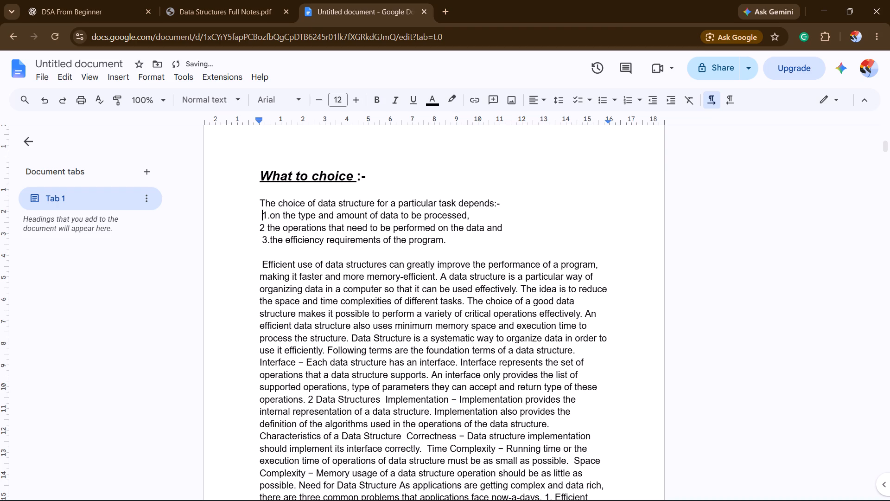
pyautogui.press('BackSpace')
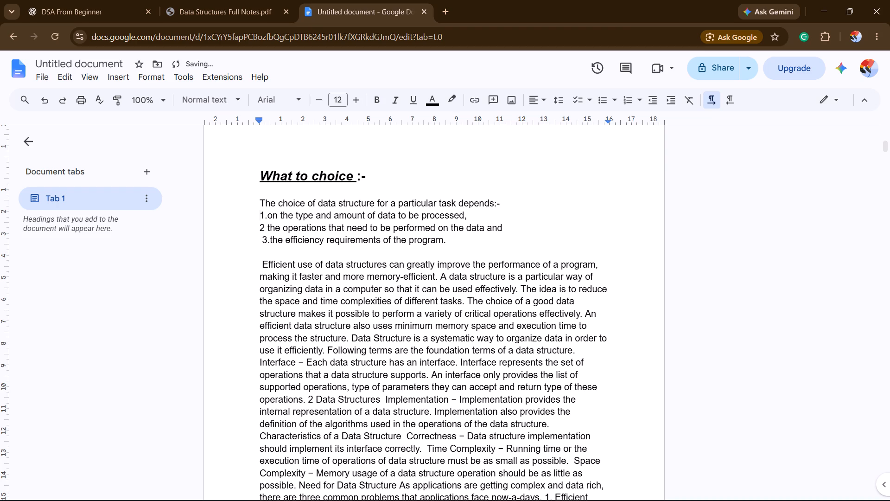
pyautogui.click(262, 238)
pyautogui.press('BackSpace')
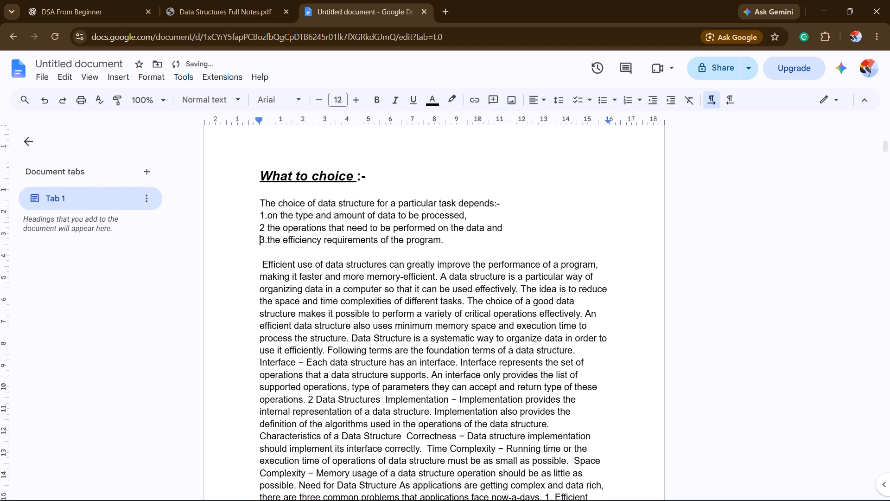
pyautogui.click(449, 242)
# Start a new paragraph at "A data structure is a particular way", separated by a blank line from the preceding sentence.
pyautogui.click(438, 281)
pyautogui.press('Return')
pyautogui.press('Return')
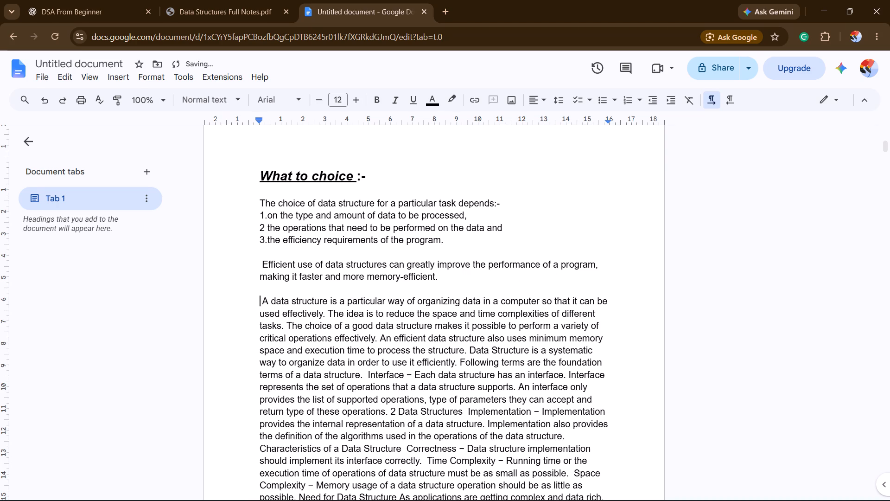
# Begin new lines at the sentences "The idea is to reduce", "The choice of a good data structure" and "An efficient data structure".
pyautogui.scroll(-4, 337, 286)
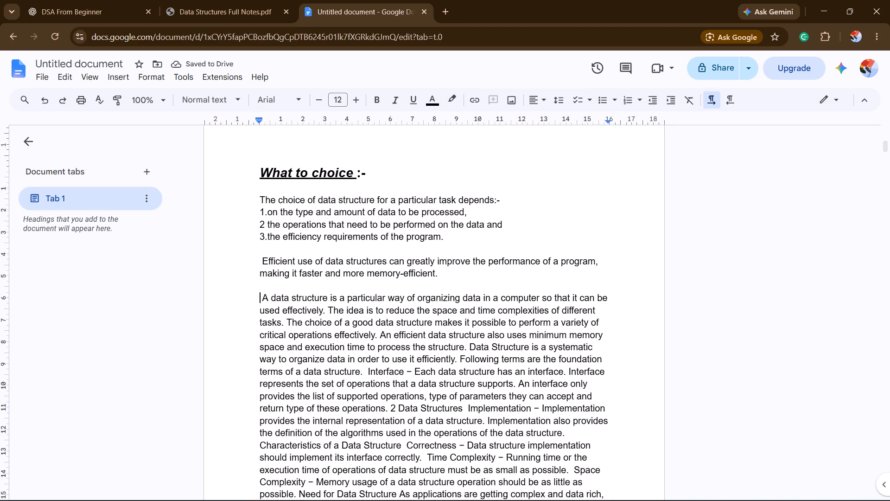
pyautogui.scroll(3, 337, 286)
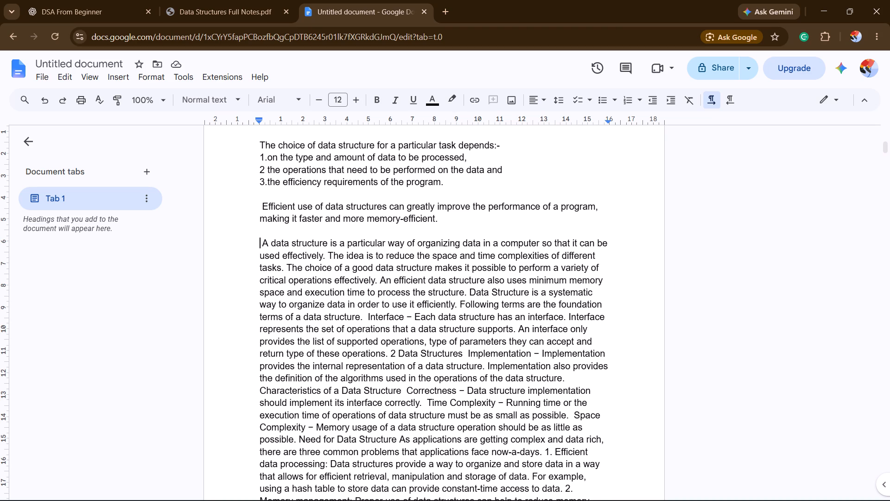
pyautogui.click(325, 254)
pyautogui.press('y')
pyautogui.press('Return')
pyautogui.press('BackSpace')
pyautogui.press('BackSpace')
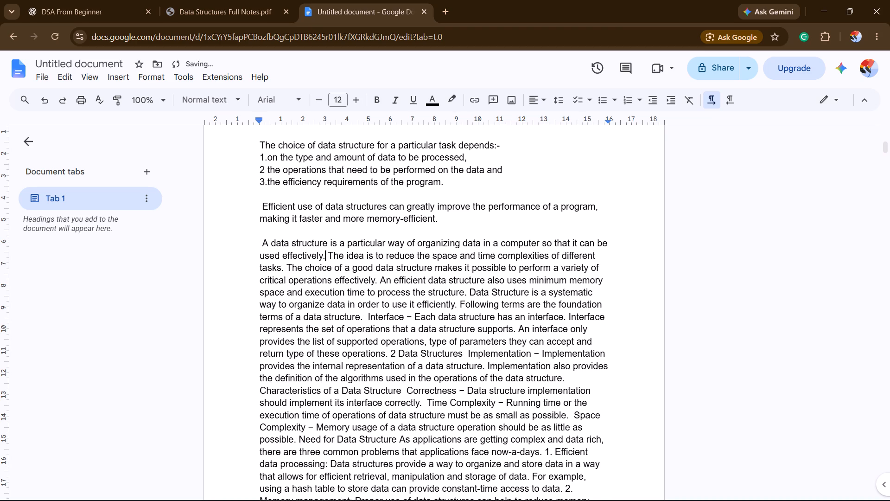
pyautogui.press('Return')
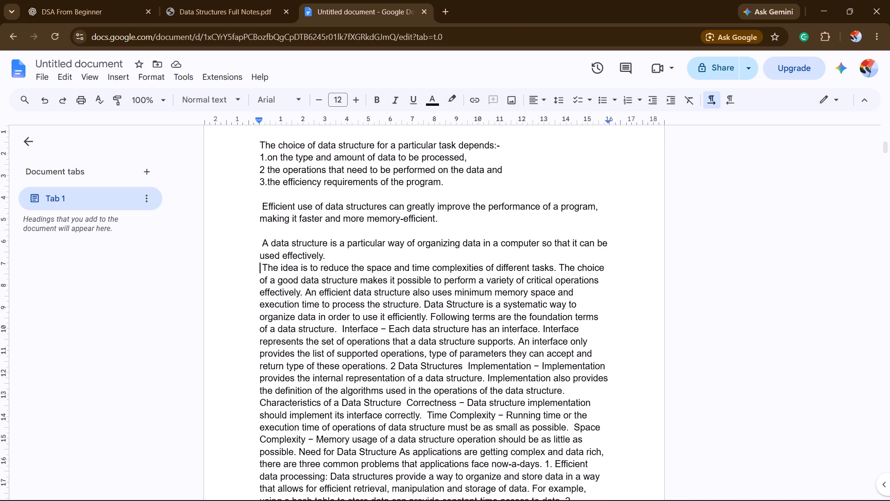
pyautogui.click(556, 268)
pyautogui.press('Return')
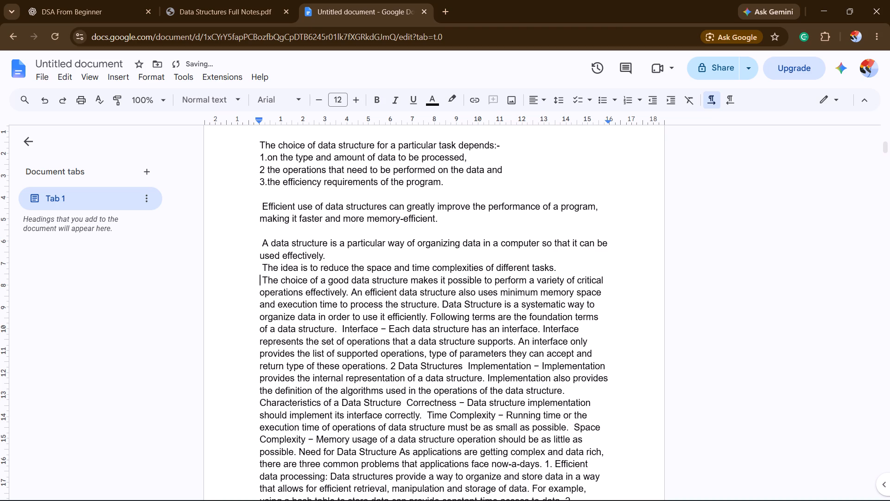
pyautogui.click(349, 294)
pyautogui.press('Return')
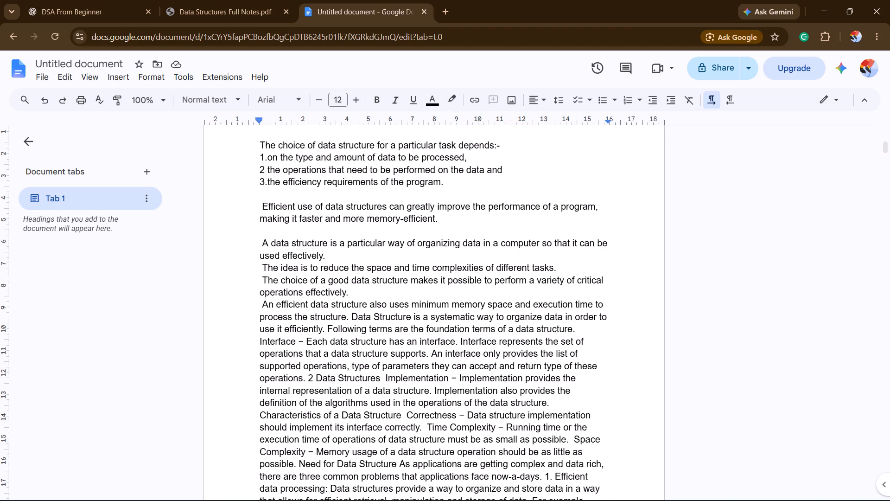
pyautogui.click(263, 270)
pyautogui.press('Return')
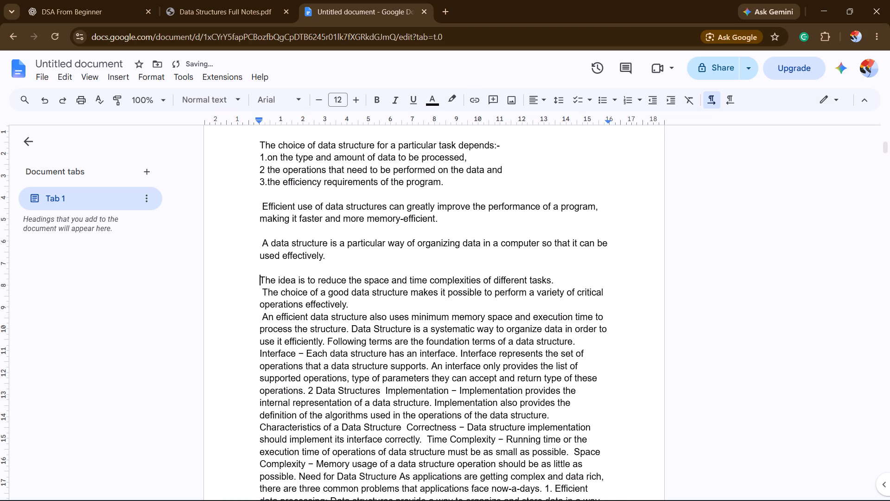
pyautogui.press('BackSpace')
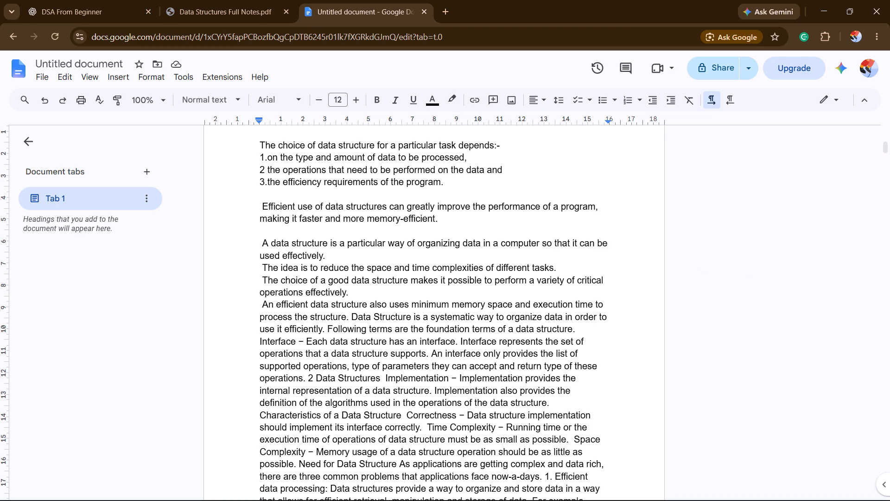
# After "more memory-efficient.", add "A data structure is a particular way of organizing data in a computer so that it can be used effectively".
pyautogui.click(258, 203)
pyautogui.click(264, 205)
pyautogui.click(450, 218)
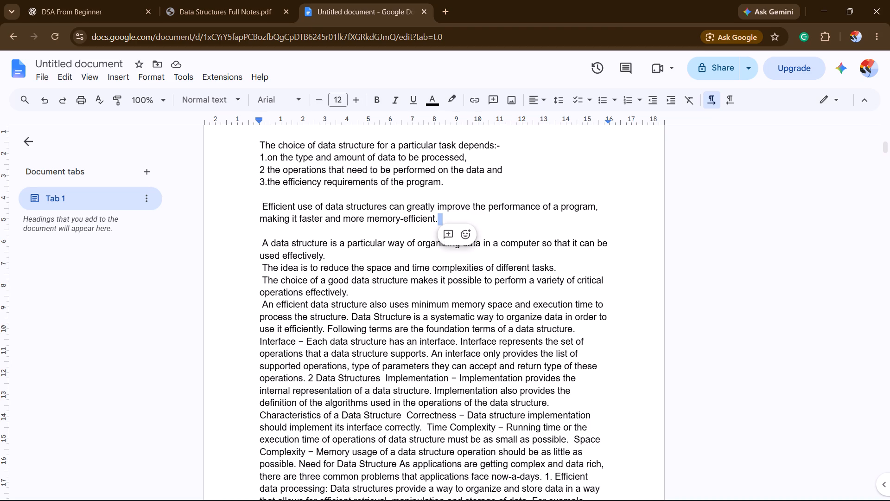
pyautogui.click(450, 218)
pyautogui.press('space')
pyautogui.write('a data')
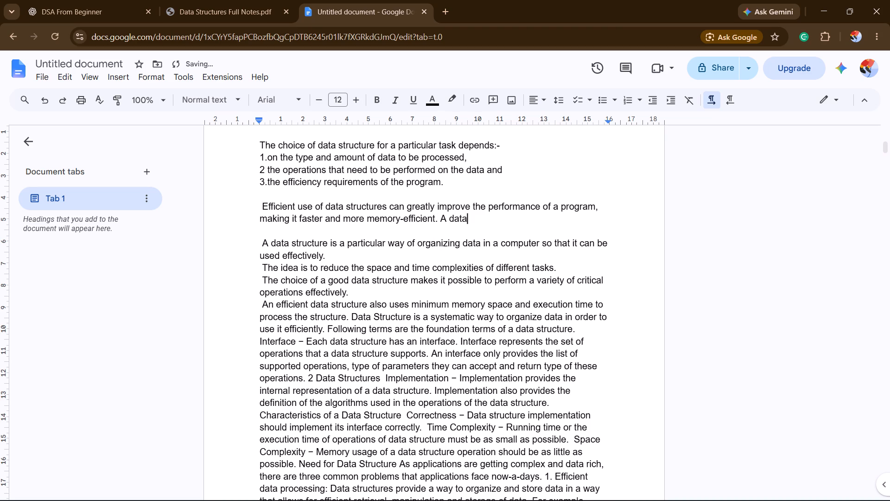
pyautogui.press('space')
pyautogui.write('s')
pyautogui.press('t')
pyautogui.write('ru')
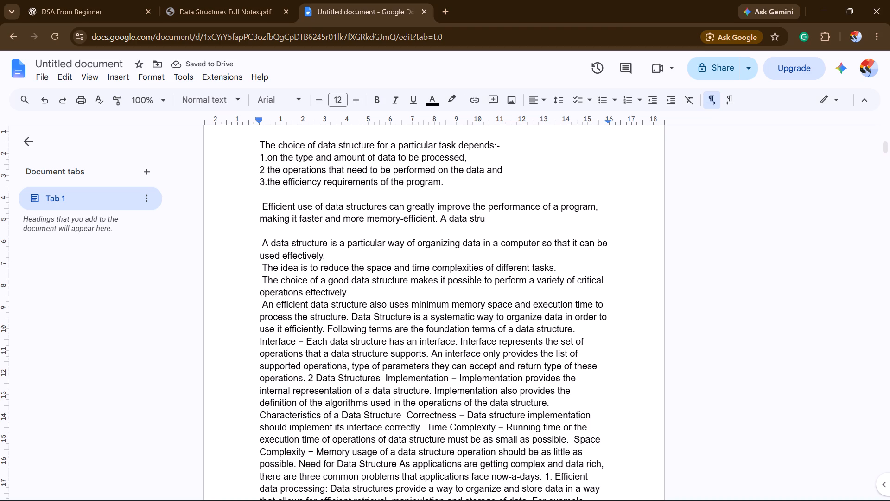
pyautogui.press('c')
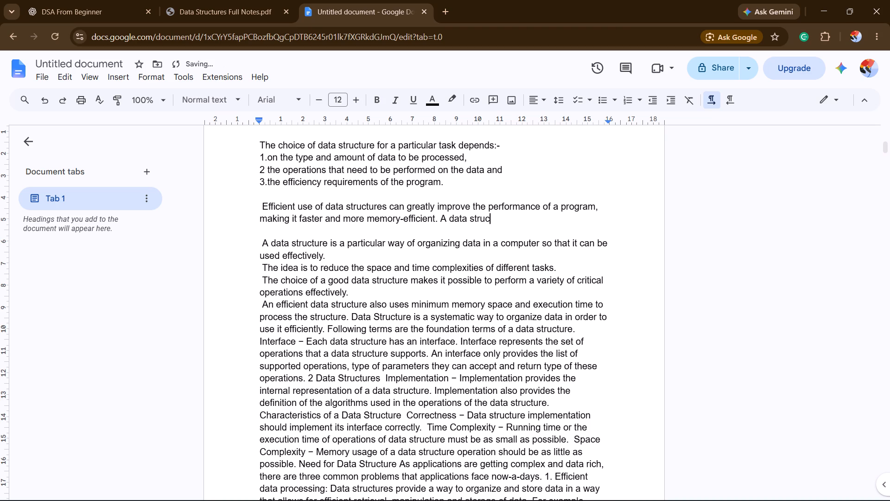
pyautogui.write('tu')
pyautogui.write('tr')
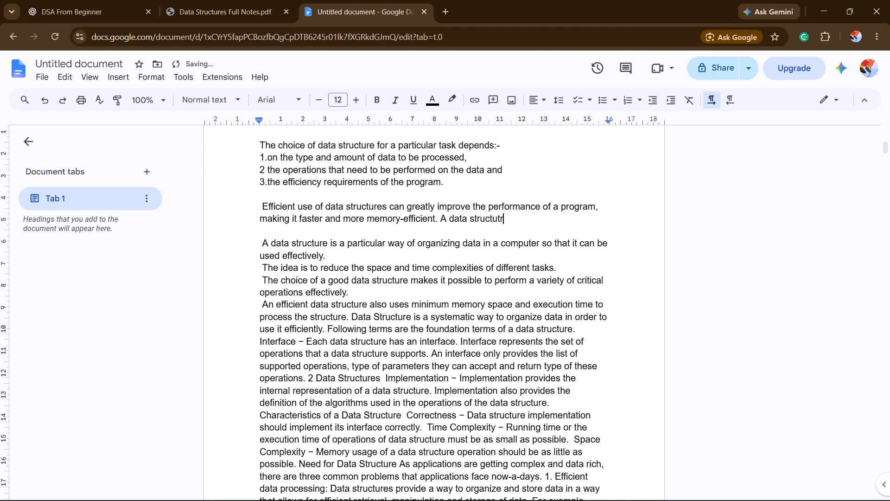
pyautogui.press('BackSpace')
pyautogui.press('BackSpace')
pyautogui.write('re')
pyautogui.press('space')
pyautogui.write('is')
pyautogui.press('space')
pyautogui.write('a p')
pyautogui.write('irt')
pyautogui.press('i')
pyautogui.write('cular')
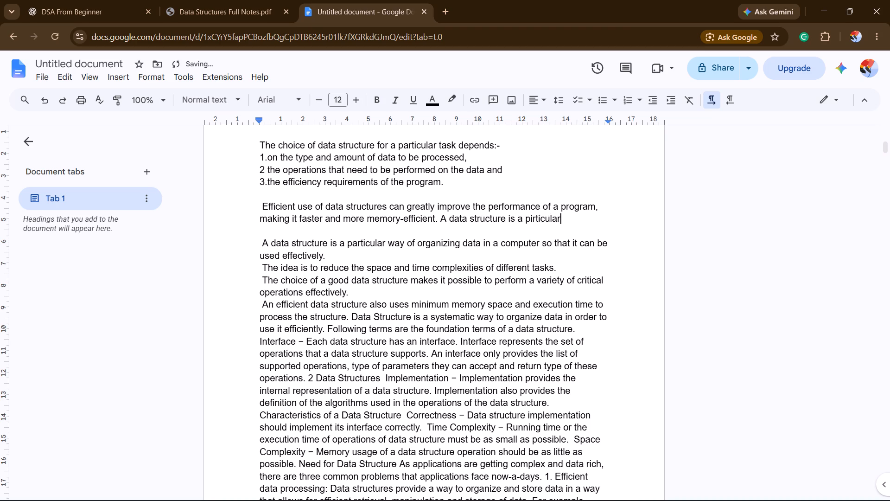
pyautogui.press('space')
pyautogui.write('wa')
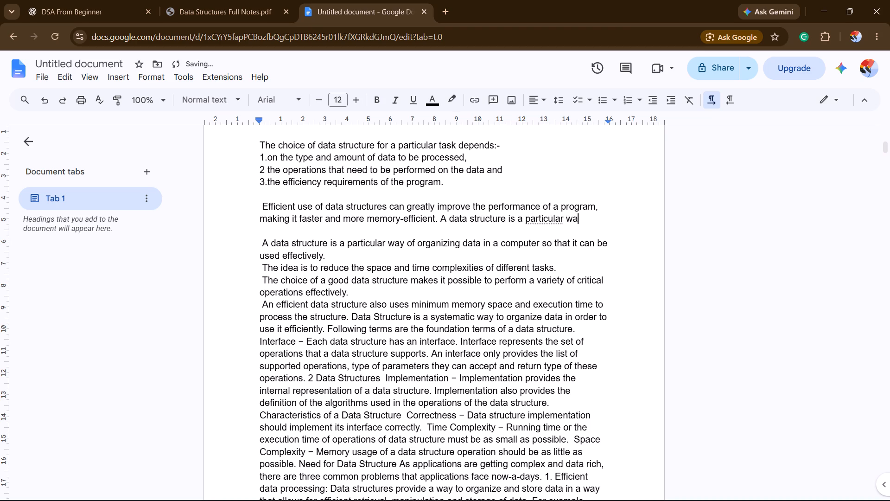
pyautogui.write('y')
pyautogui.press('space')
pyautogui.write('of o')
pyautogui.press('r')
pyautogui.write('ga')
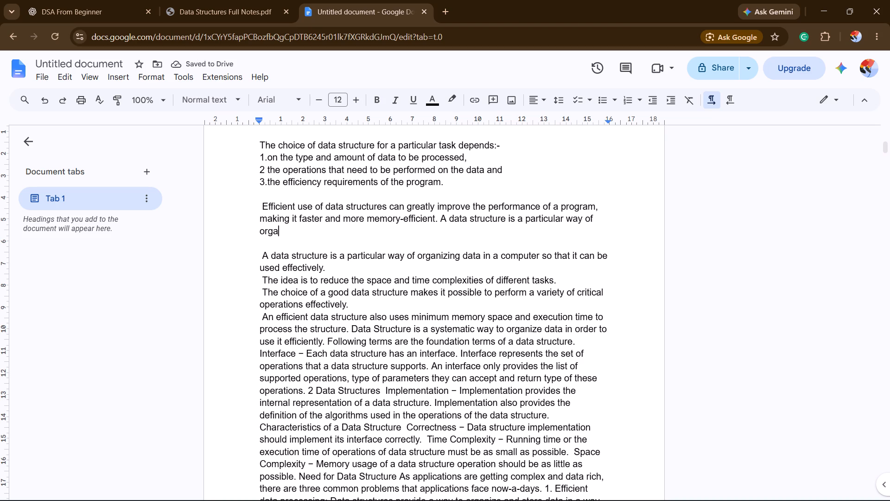
pyautogui.write('ni')
pyautogui.write('zing')
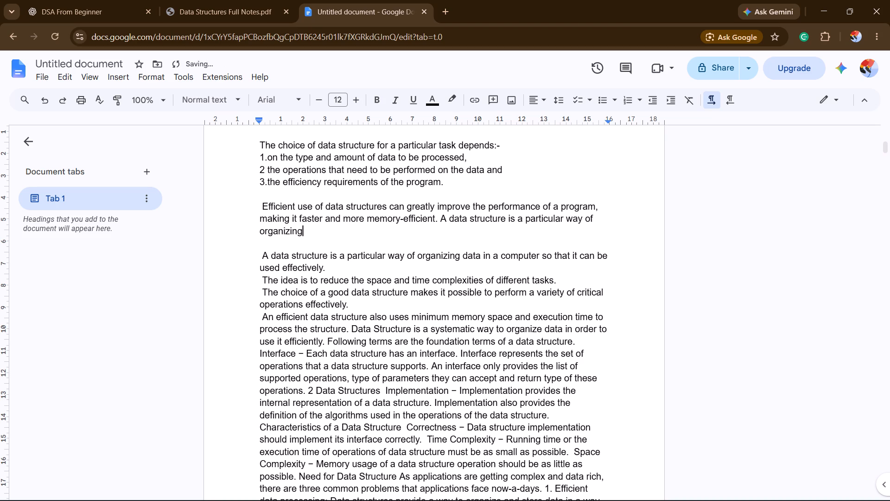
pyautogui.press('space')
pyautogui.write('data')
pyautogui.press('space')
pyautogui.write('in a com')
pyautogui.press('p')
pyautogui.write('uter')
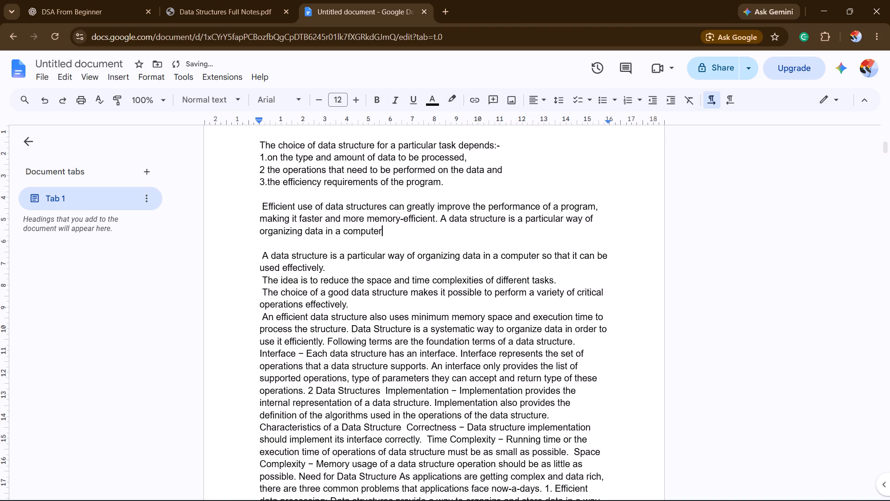
pyautogui.press('space')
pyautogui.write('so')
pyautogui.press('space')
pyautogui.write('th')
pyautogui.write('at it can')
pyautogui.press('space')
pyautogui.write('be')
pyautogui.press('space')
pyautogui.write('used')
pyautogui.press('space')
pyautogui.press('e')
pyautogui.write('ffe')
pyautogui.press('c')
pyautogui.write('ti')
pyautogui.write('vely')
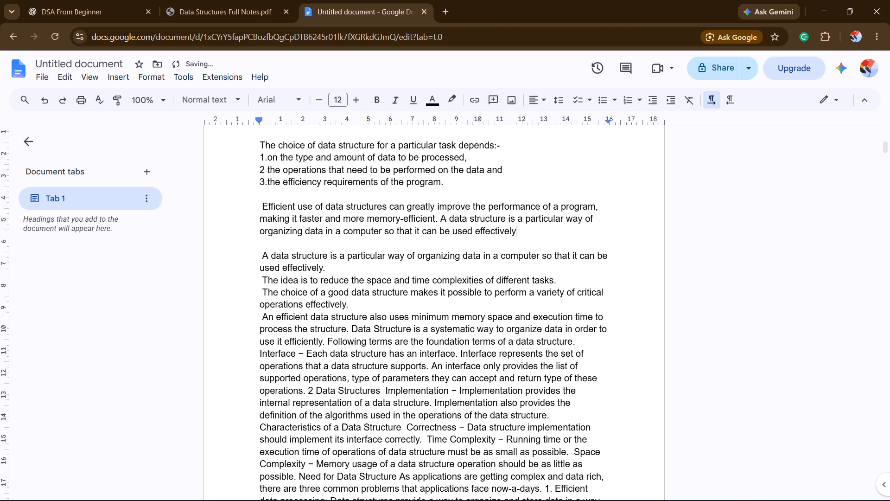
# Delete the separate duplicate sentence "A data structure is a particular way" above "The idea is to reduce".
pyautogui.moveTo(328, 269); pyautogui.dragTo(287, 257)
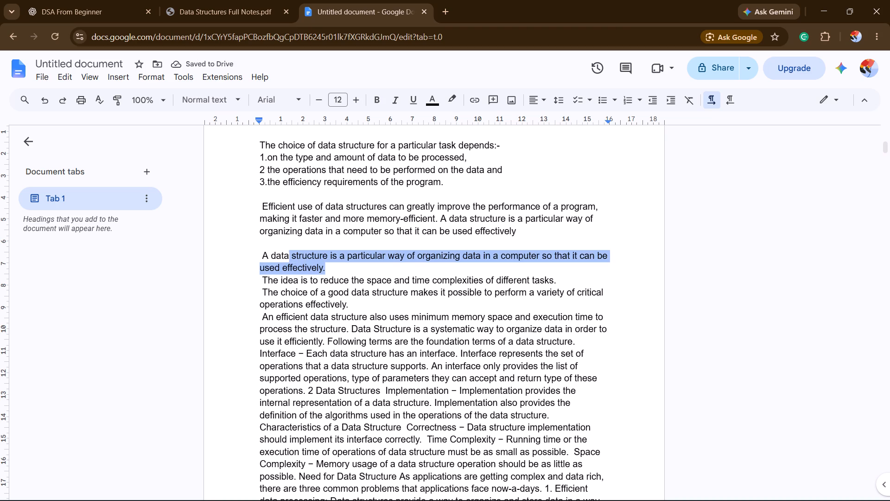
pyautogui.moveTo(287, 257); pyautogui.dragTo(254, 253)
pyautogui.press('BackSpace')
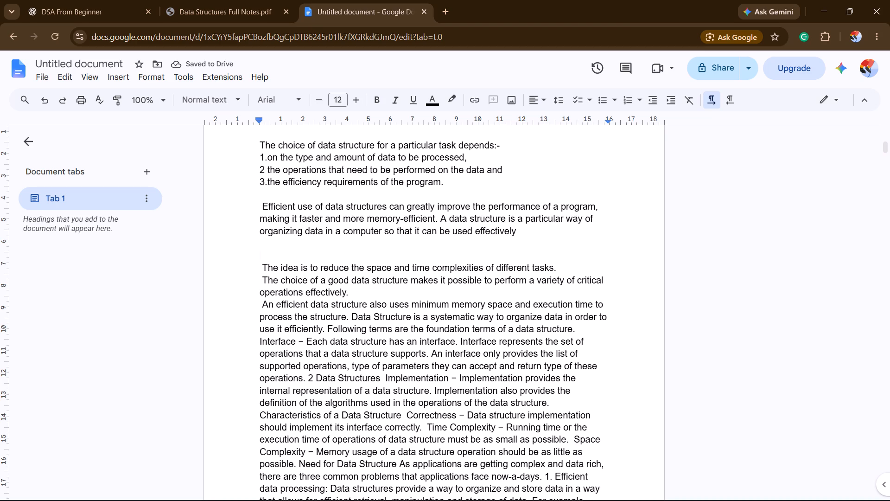
# Insert a blank line before each of the sentences starting "An efficient data structure also uses" and "Data Structure is a systematic way".
pyautogui.scroll(-1, 349, 291)
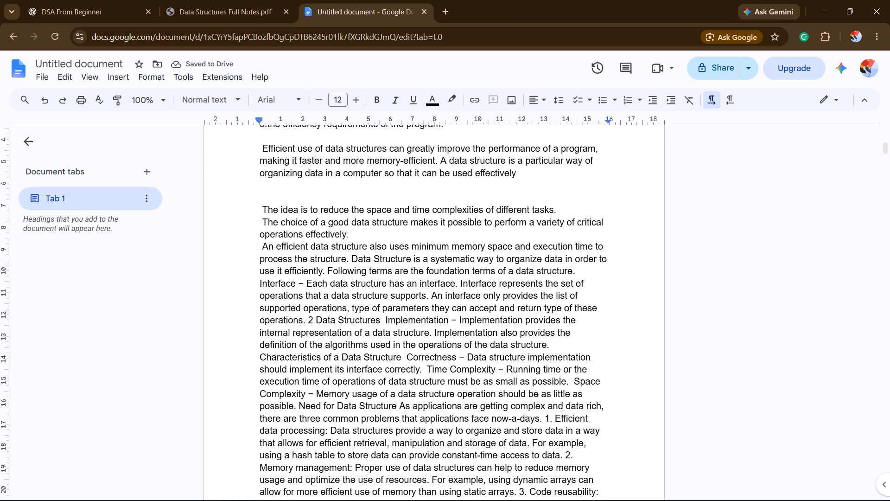
pyautogui.click(266, 247)
pyautogui.click(262, 246)
pyautogui.press('Return')
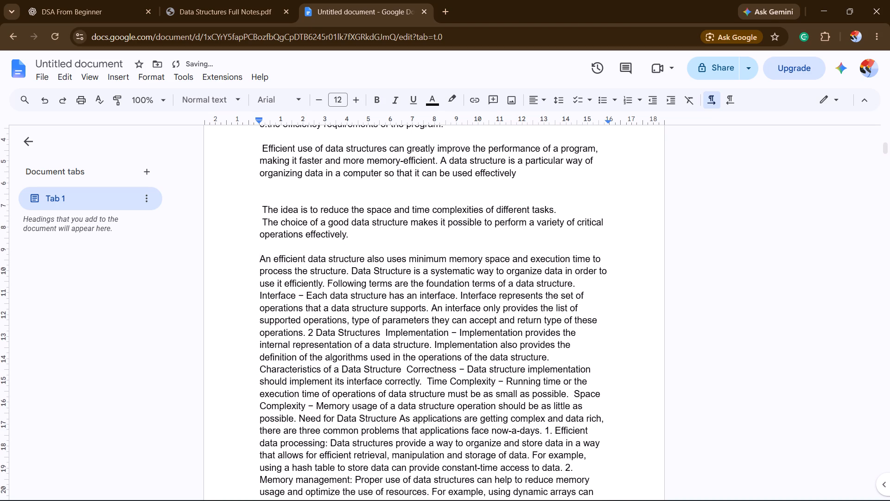
pyautogui.click(350, 272)
pyautogui.press('Return')
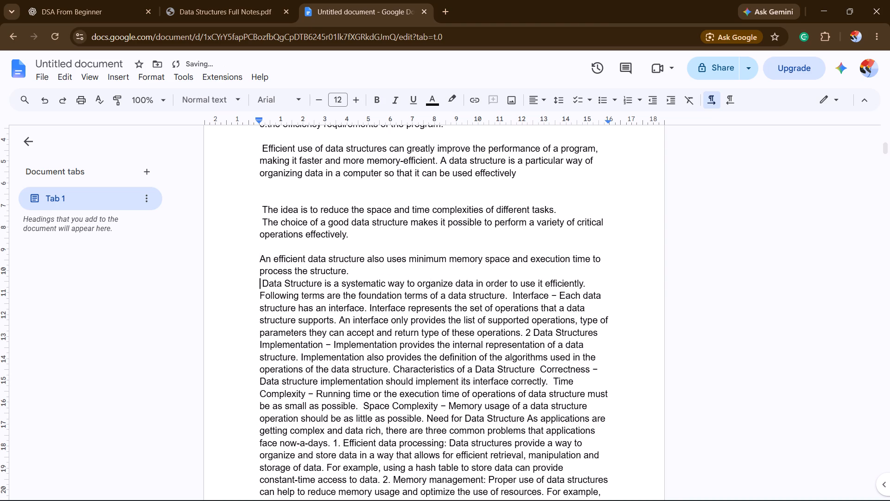
pyautogui.press('Return')
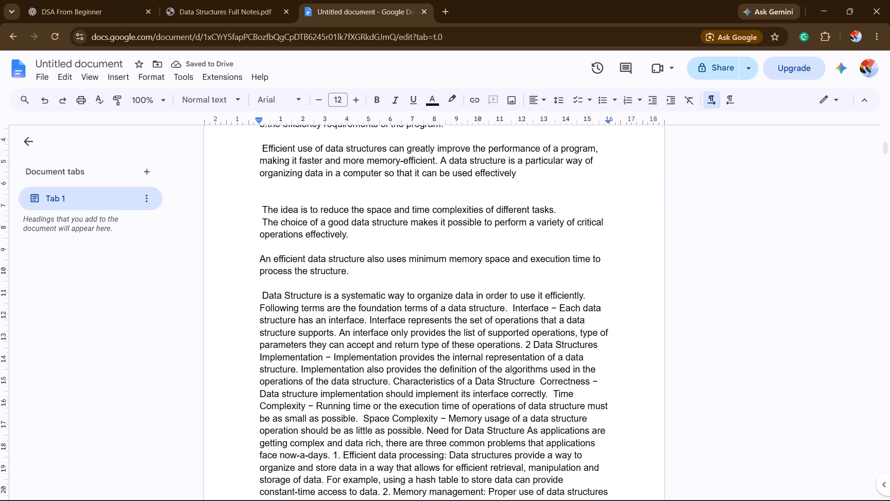
# Remove the leading space and the extra blank line before "The idea is to reduce the space and time complexities".
pyautogui.scroll(-1, 342, 268)
pyautogui.scroll(6, 342, 268)
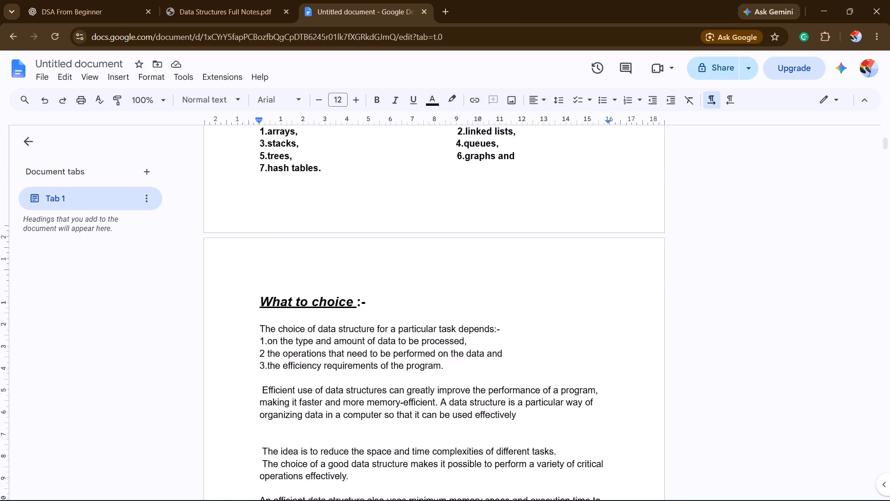
pyautogui.scroll(-3, 342, 268)
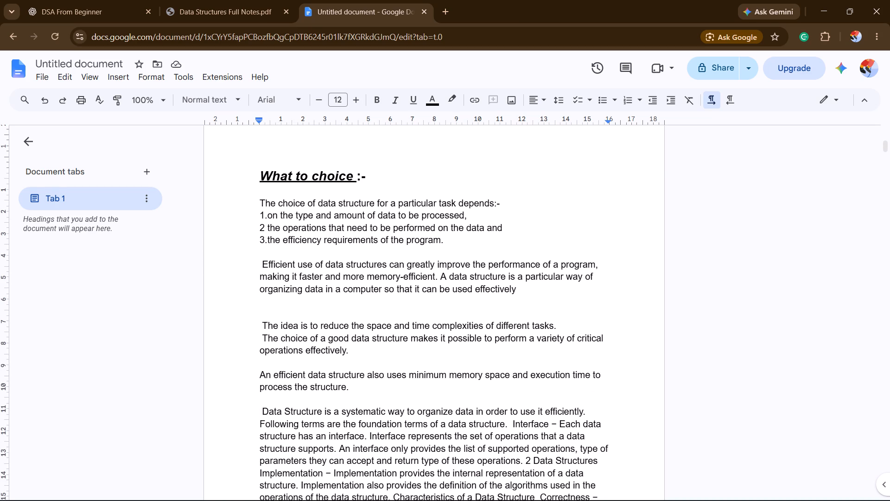
pyautogui.click(263, 328)
pyautogui.press('BackSpace')
pyautogui.press('BackSpace')
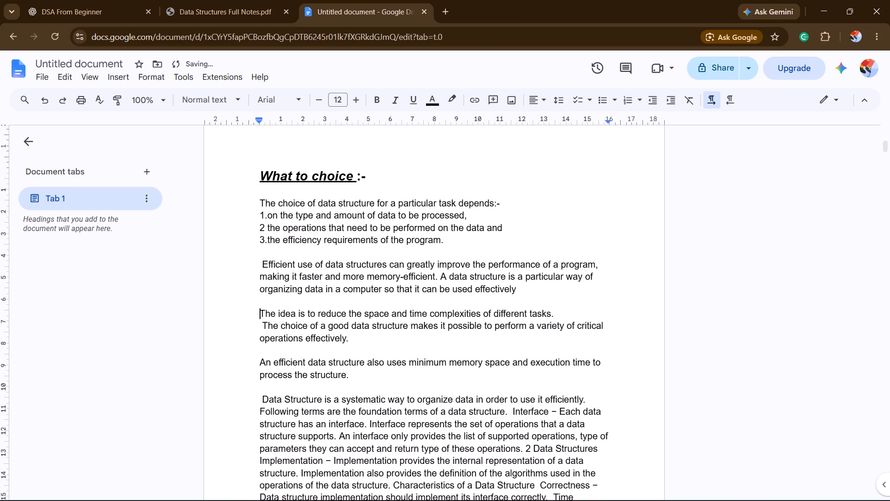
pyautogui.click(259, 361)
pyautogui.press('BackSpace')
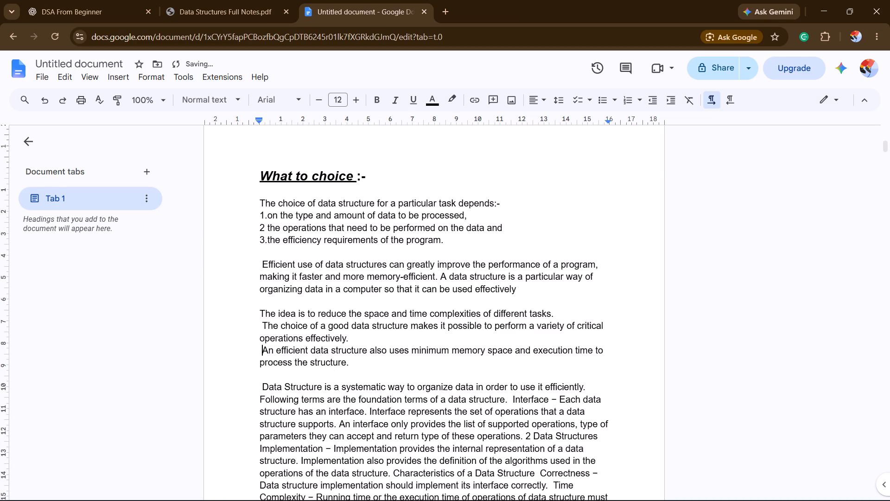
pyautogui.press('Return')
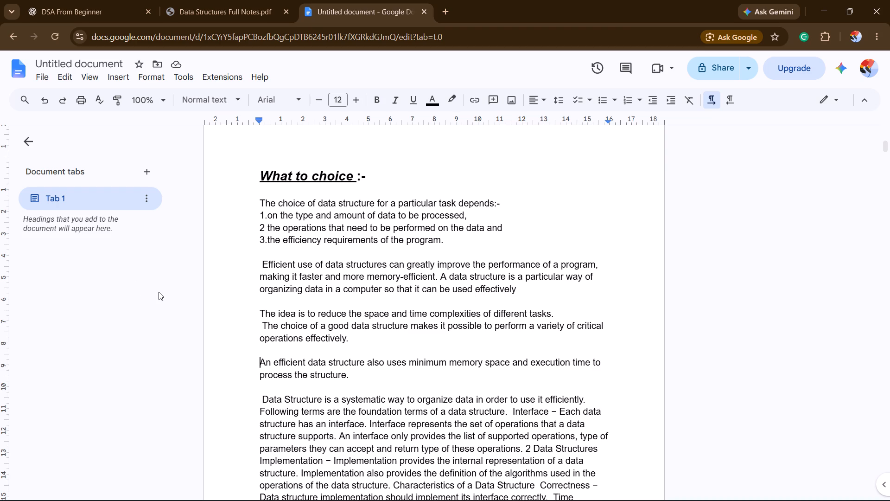
# Separate "Following terms are the foundation terms of a data structure." with a blank line above it and start "Interface −" on a new line.
pyautogui.scroll(-4, 262, 302)
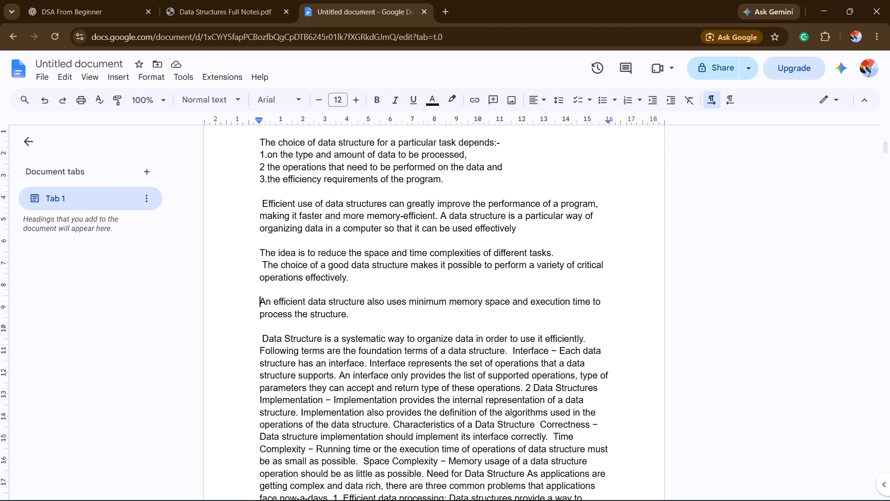
pyautogui.scroll(-2, 262, 302)
pyautogui.scroll(4, 262, 302)
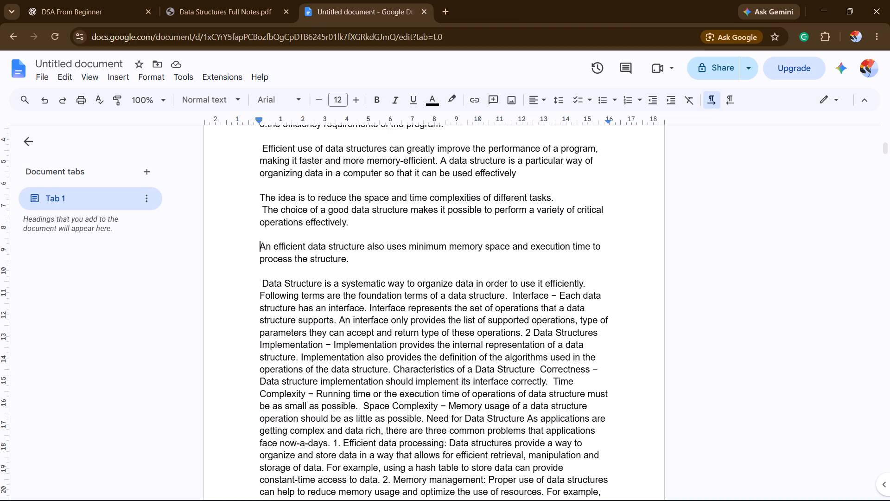
pyautogui.click(586, 284)
pyautogui.press('Return')
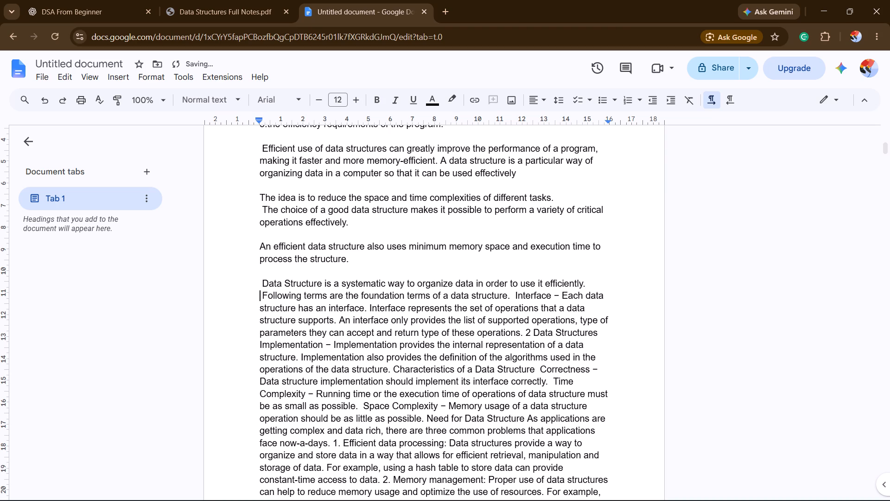
pyautogui.press('Return')
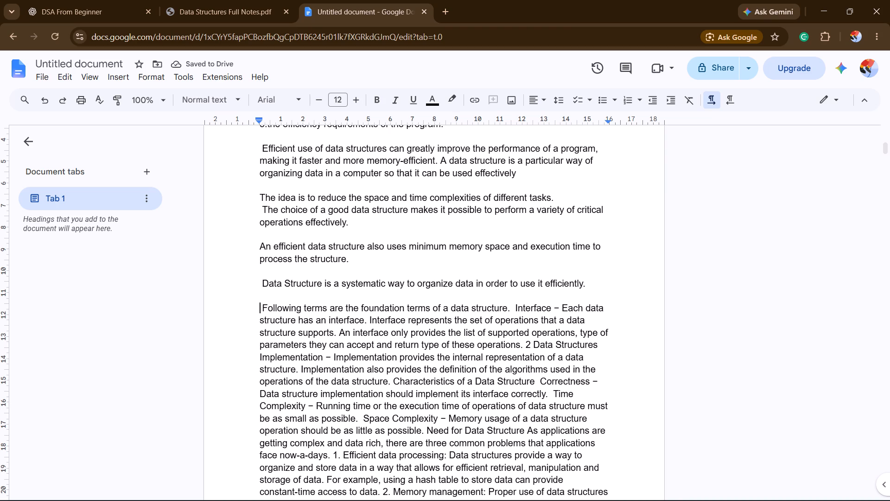
pyautogui.click(511, 308)
pyautogui.press('Return')
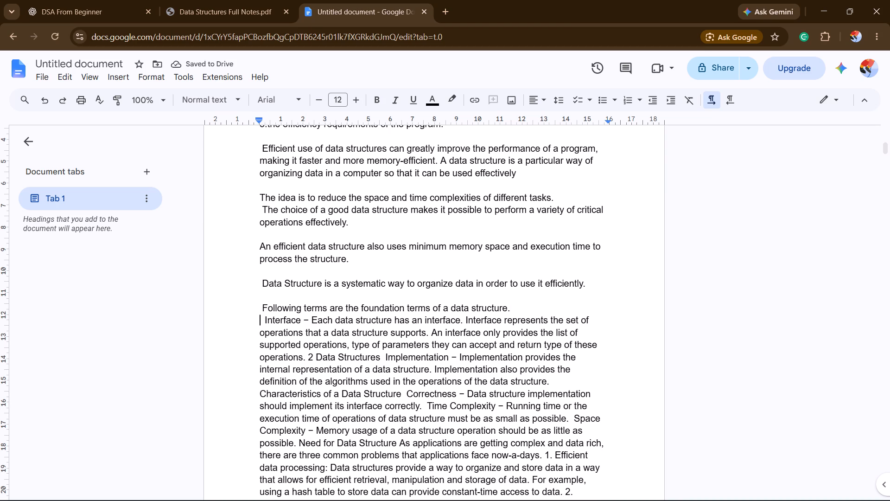
# Insert a blank line before "2 Data Structures Implementation", so it starts its own paragraph after the Interface description.
pyautogui.click(430, 334)
pyautogui.click(307, 359)
pyautogui.press('Return')
pyautogui.press('Return')
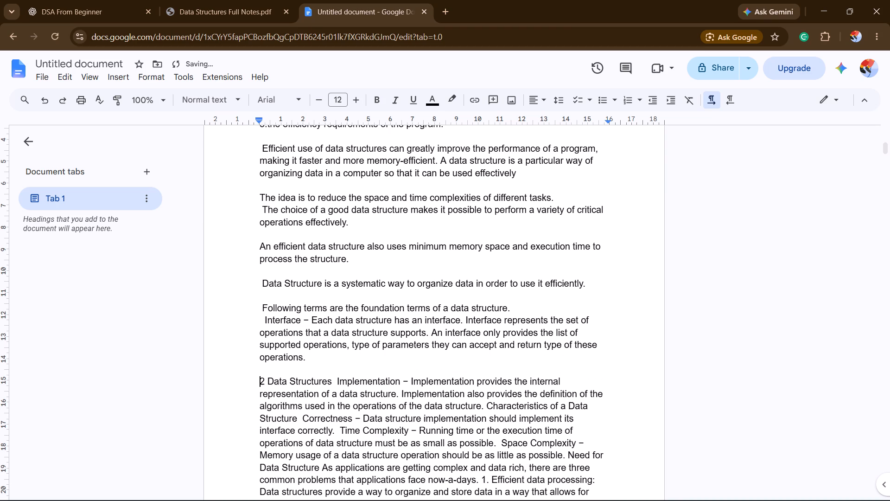
# Compare the layout and bold text of the first pages of Data Structures Full Notes.pdf with the notes in the Google Docs document.
pyautogui.click(215, 0)
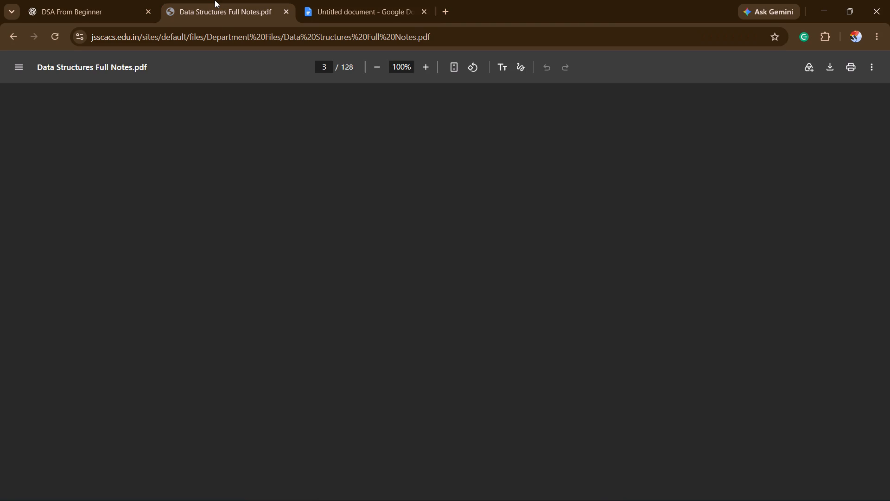
pyautogui.scroll(12, 328, 168)
pyautogui.scroll(-1, 328, 168)
pyautogui.scroll(13, 328, 168)
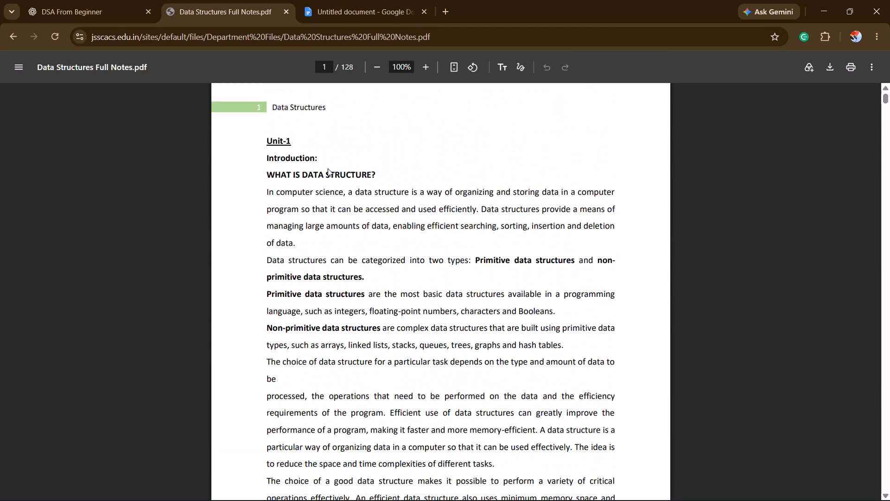
pyautogui.scroll(8, 328, 168)
pyautogui.scroll(-1, 328, 168)
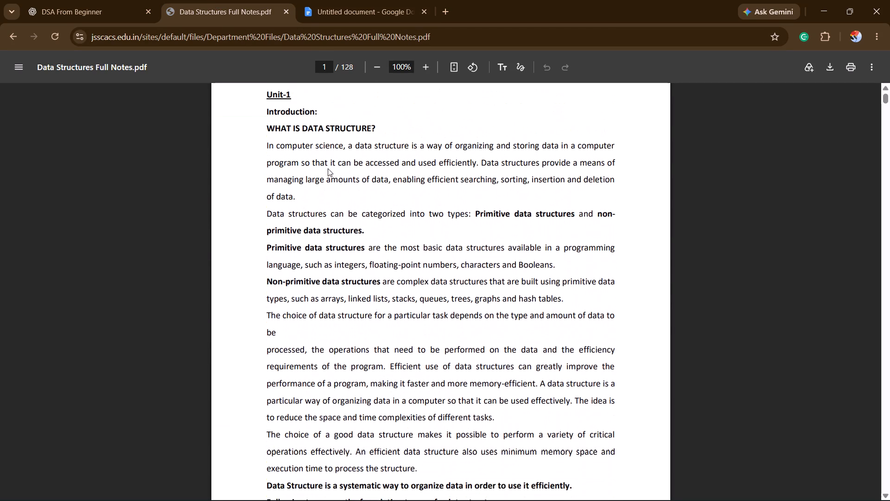
pyautogui.scroll(-4, 328, 168)
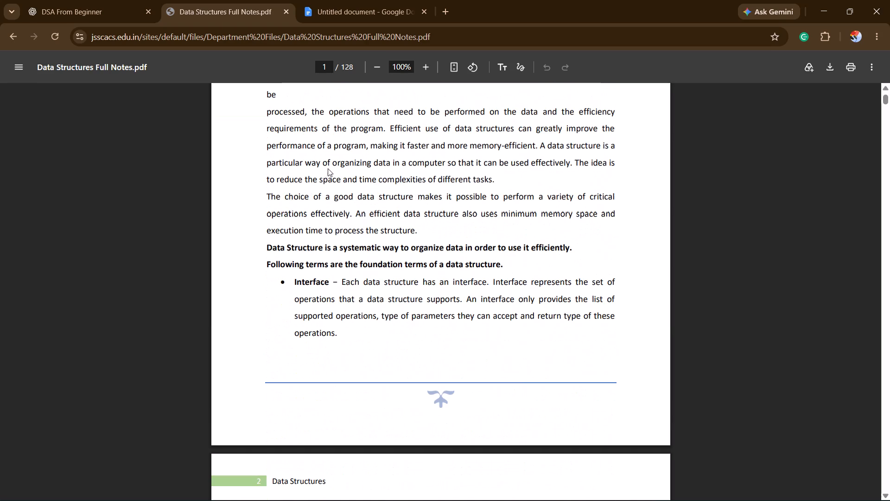
pyautogui.click(342, 0)
pyautogui.scroll(5, 415, 170)
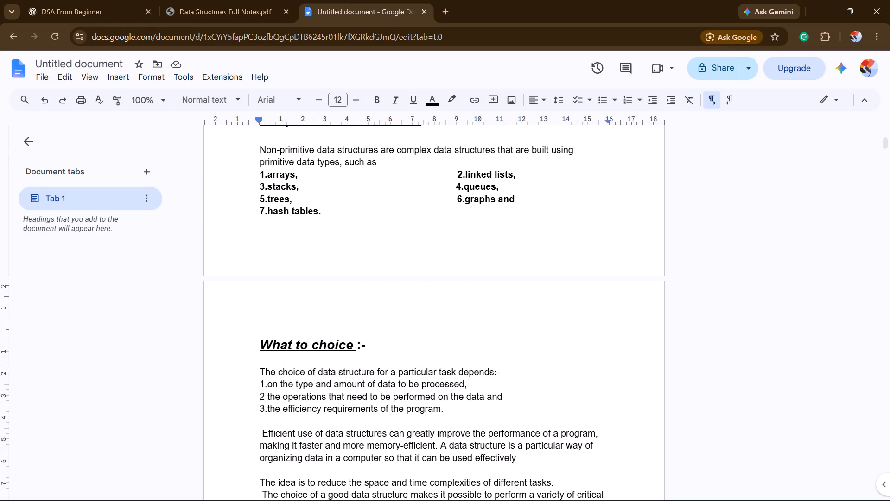
pyautogui.scroll(-1, 300, 244)
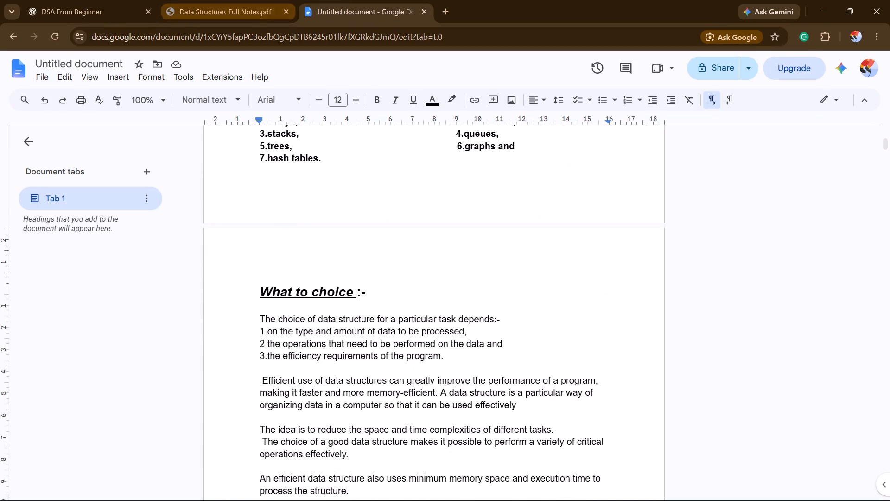
pyautogui.scroll(-1, 329, 256)
pyautogui.click(223, 0)
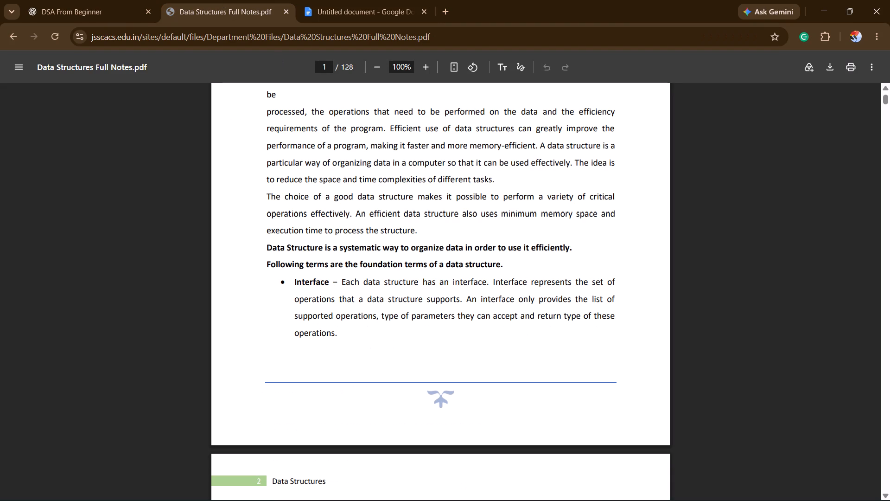
pyautogui.scroll(-5, 375, 268)
pyautogui.scroll(3, 375, 268)
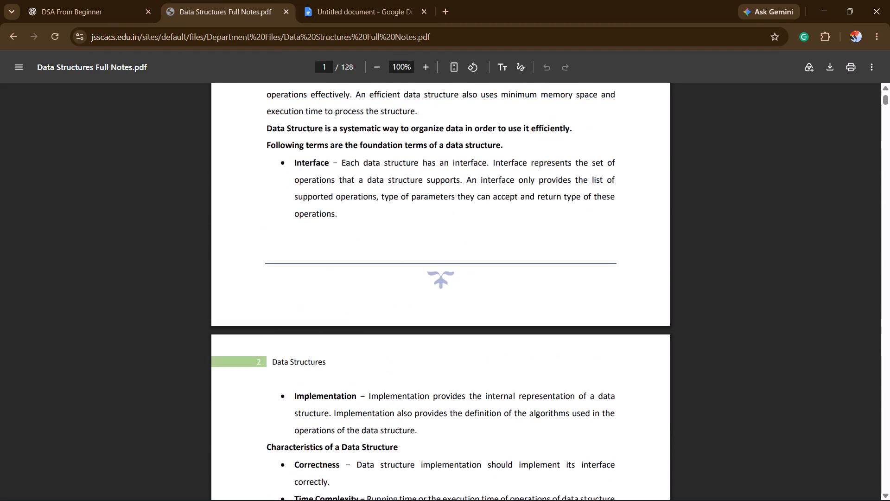
pyautogui.scroll(6, 375, 268)
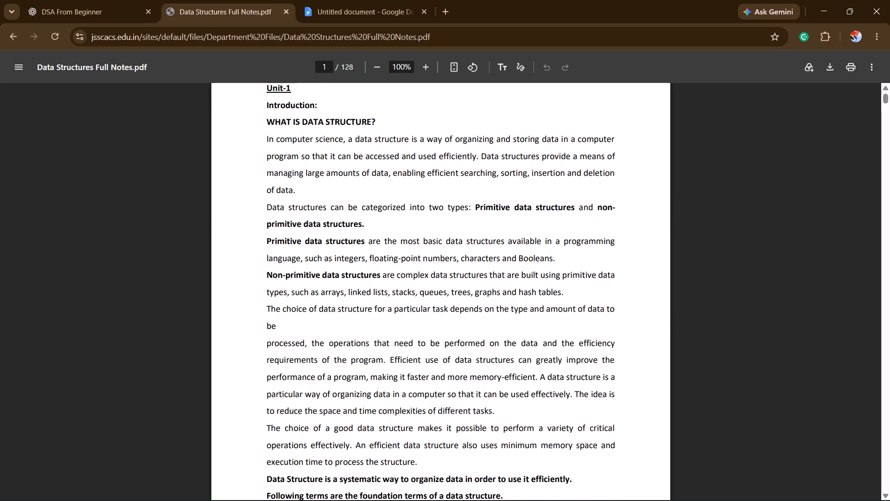
pyautogui.scroll(-1, 334, 310)
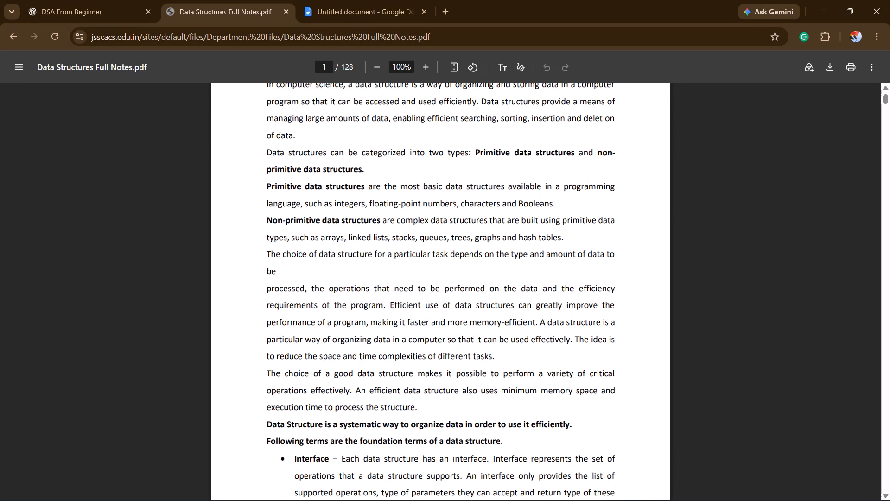
pyautogui.scroll(-1, 276, 282)
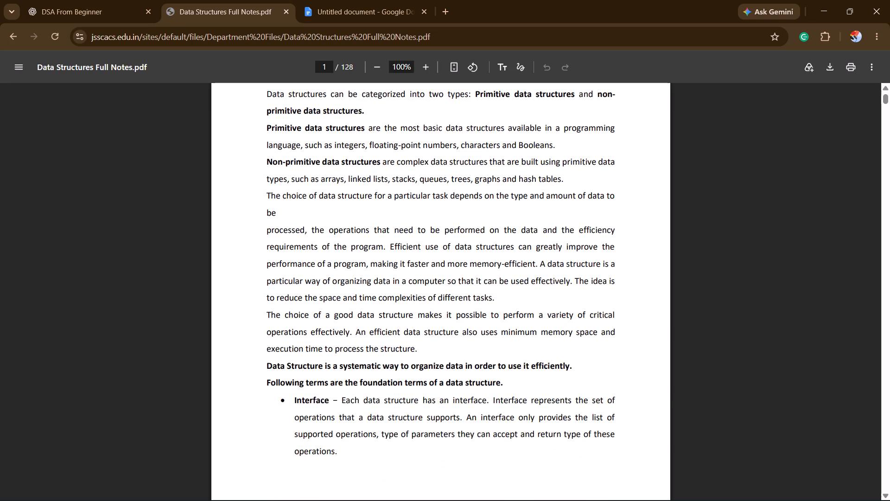
pyautogui.scroll(-5, 375, 307)
pyautogui.scroll(3, 375, 307)
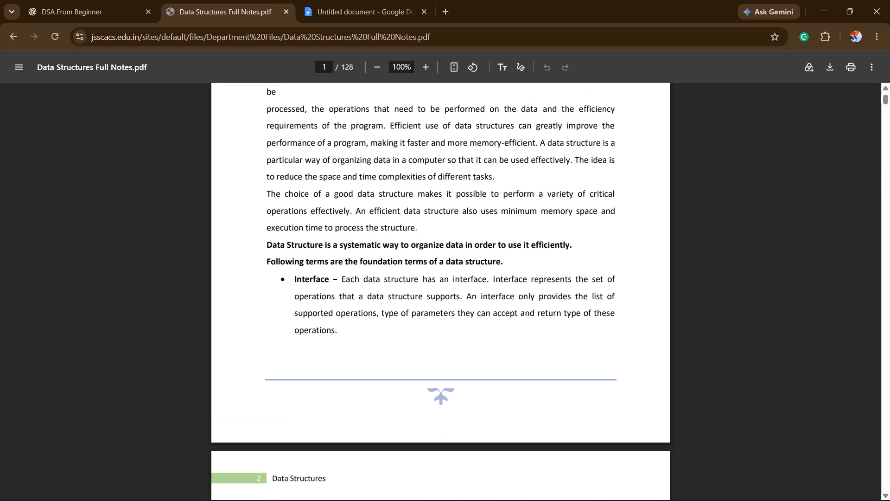
# Back in the Google Docs document, remove the blank lines above "An efficient data structure also uses" and "The idea is to reduce".
pyautogui.click(363, 0)
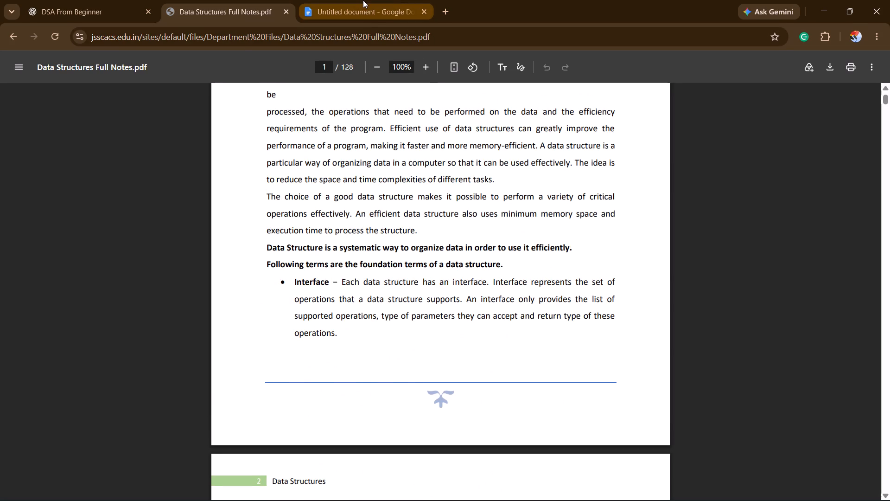
pyautogui.scroll(-3, 491, 367)
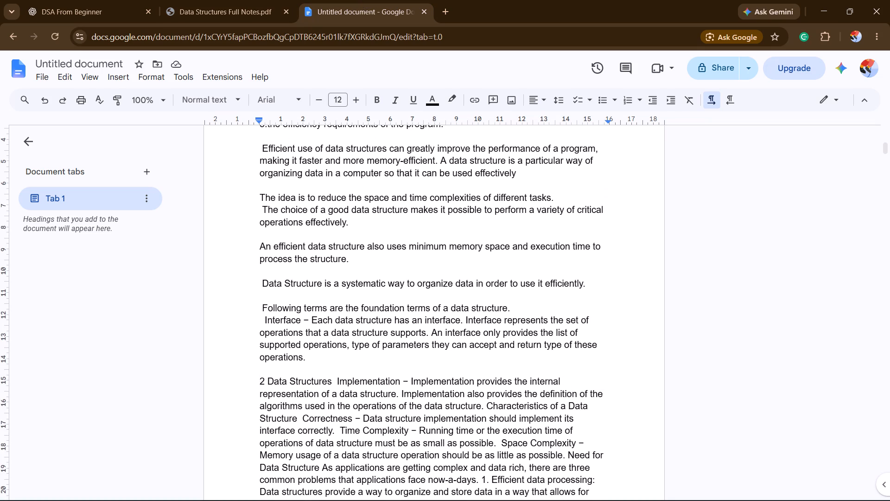
pyautogui.click(260, 280)
pyautogui.click(259, 244)
pyautogui.press('BackSpace')
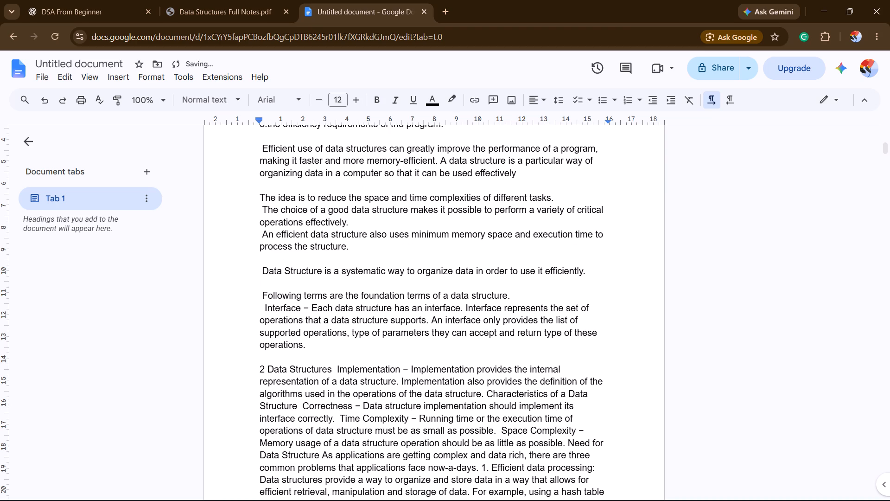
pyautogui.click(262, 193)
pyautogui.press('BackSpace')
pyautogui.scroll(1, 262, 193)
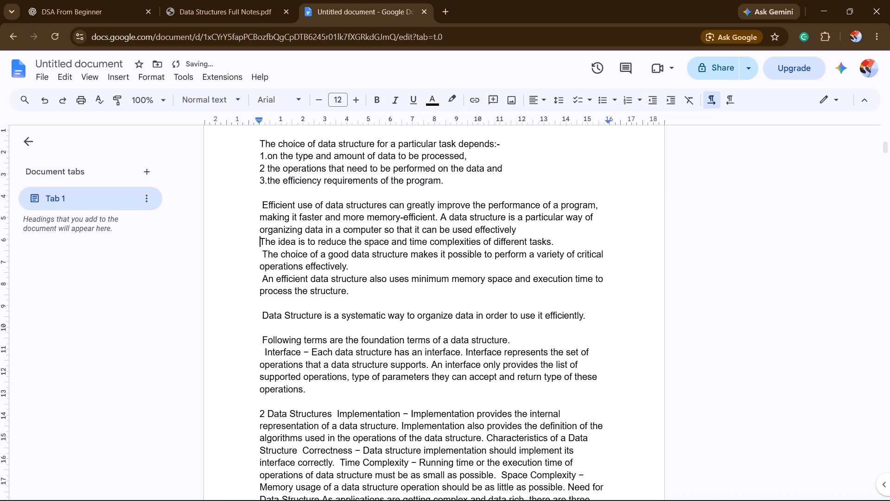
# Format the sentence "Data Structure is a systematic way to organize data in order to use it efficiently." as 14 pt bold italic.
pyautogui.moveTo(253, 323); pyautogui.dragTo(361, 315)
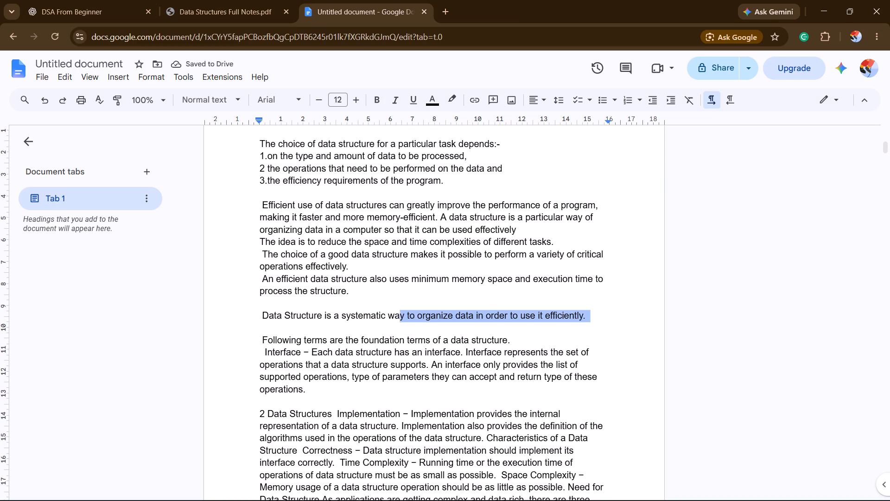
pyautogui.moveTo(361, 315); pyautogui.dragTo(179, 317)
pyautogui.click(349, 98)
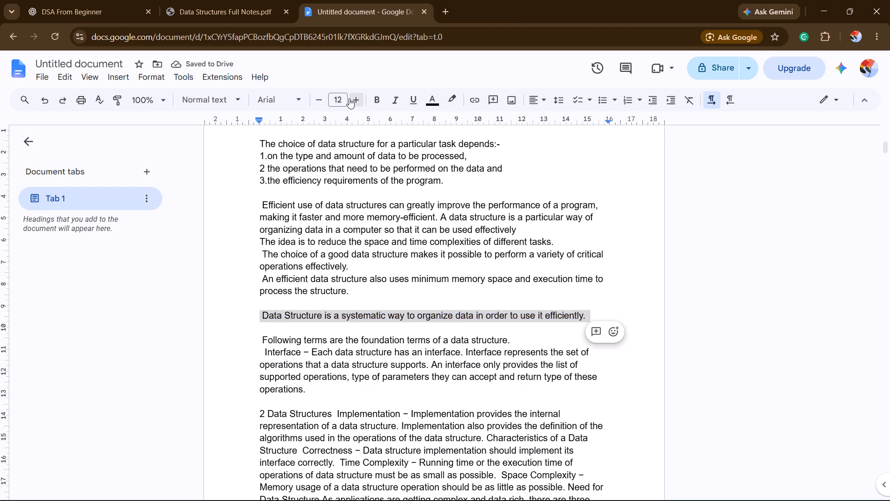
pyautogui.click(349, 98)
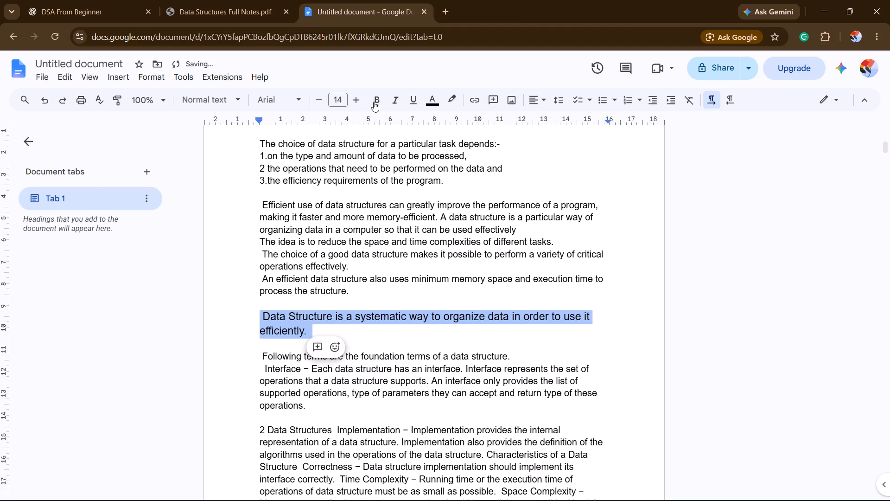
pyautogui.click(376, 102)
pyautogui.click(402, 103)
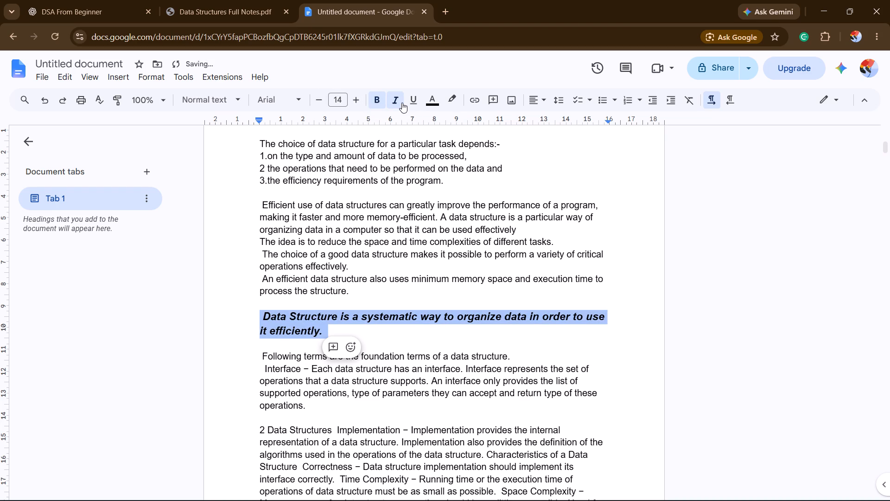
pyautogui.click(381, 338)
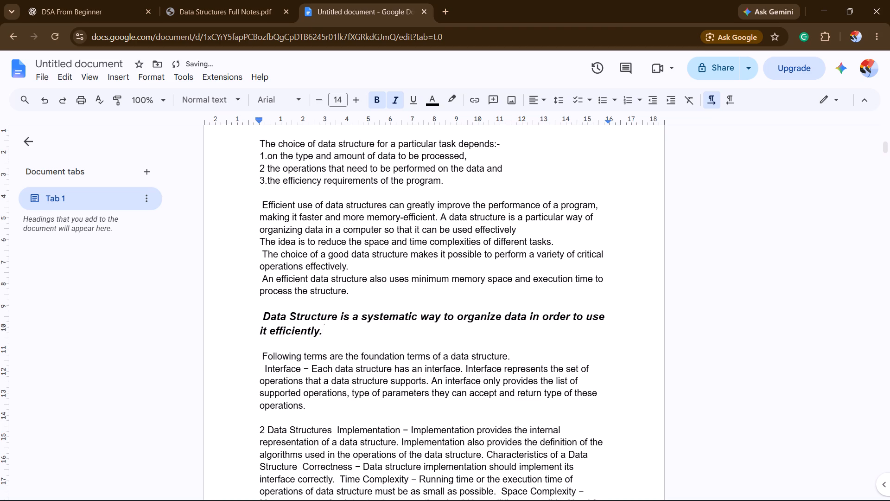
# Remove the extra space before "Interface" and insert a blank line below "Following terms are the foundation terms of a data structure.".
pyautogui.click(264, 369)
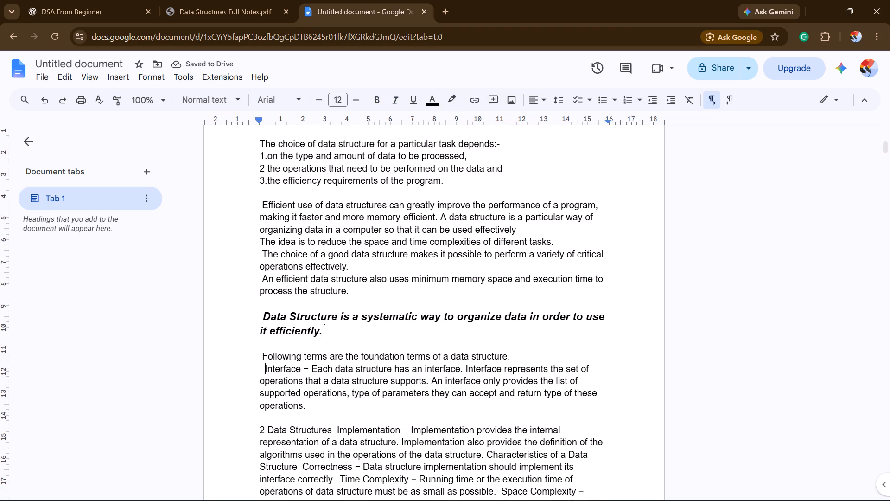
pyautogui.press('BackSpace')
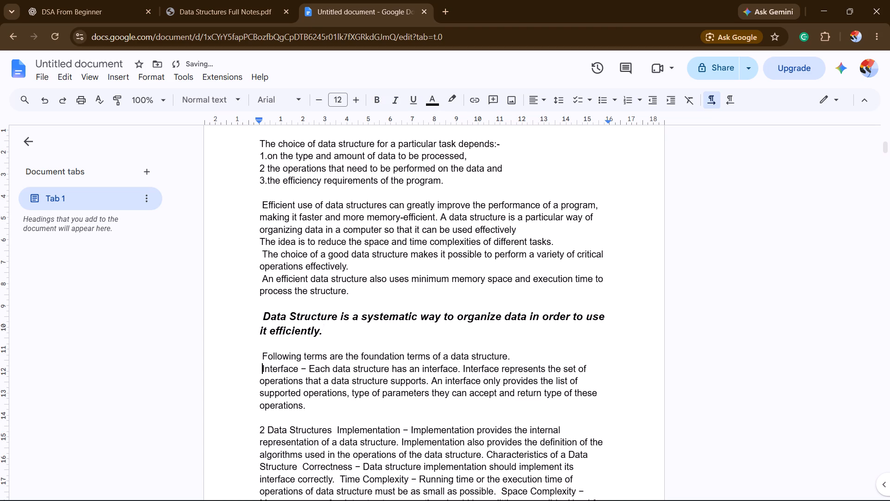
pyautogui.click(520, 360)
pyautogui.press('Return')
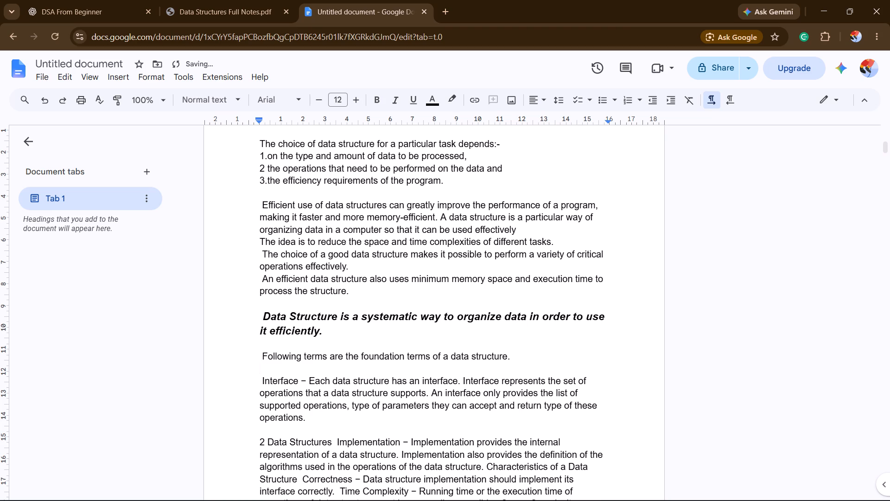
# Format the term "Interface" at the start of its description as 13 pt bold.
pyautogui.moveTo(299, 383); pyautogui.dragTo(267, 373)
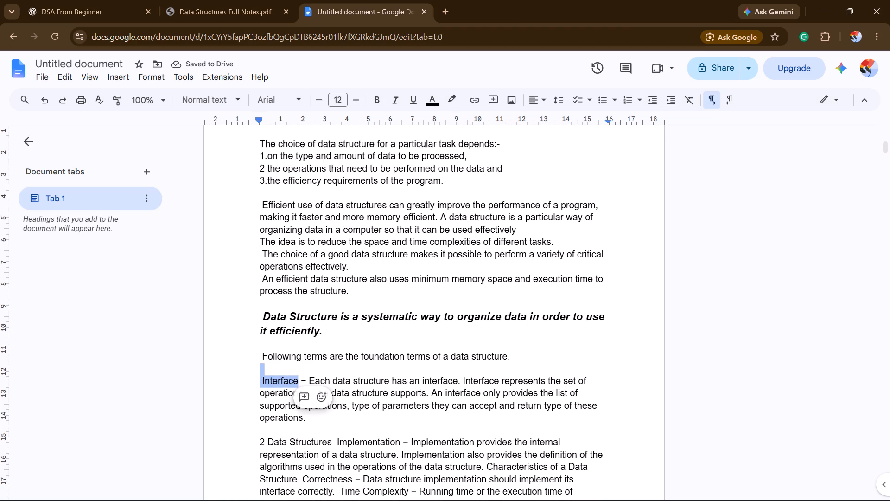
pyautogui.click(364, 97)
pyautogui.click(360, 97)
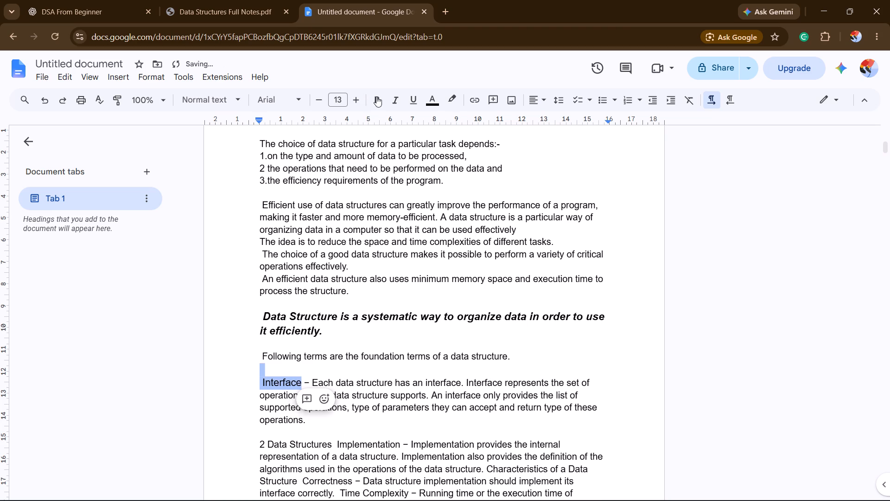
pyautogui.click(376, 96)
pyautogui.click(329, 376)
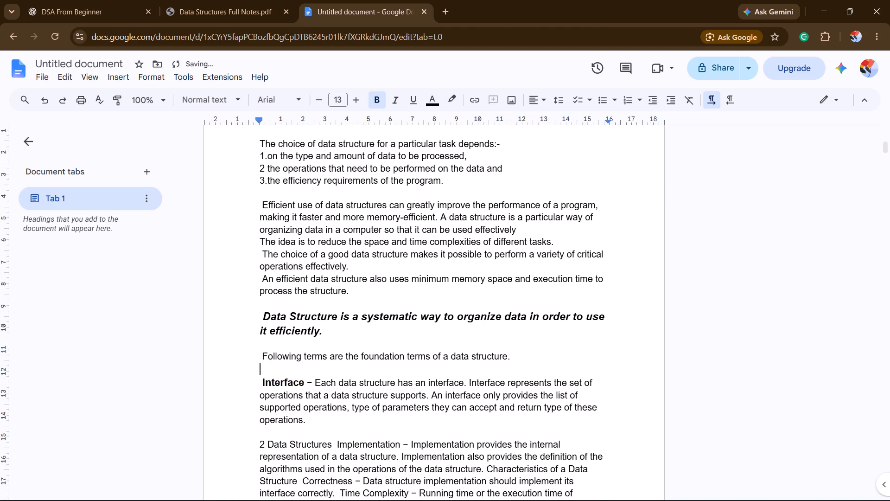
# Using page 2 of Data Structures Full Notes.pdf as reference, delete "2 Data Structures" in the Google Docs notes and start "Implementation" flush on its own line.
pyautogui.scroll(-3, 329, 376)
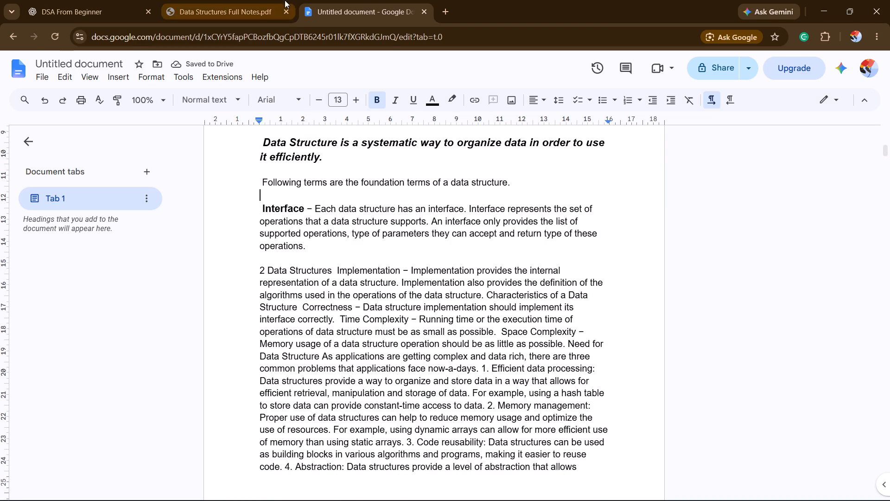
pyautogui.click(225, 1)
pyautogui.scroll(-3, 366, 191)
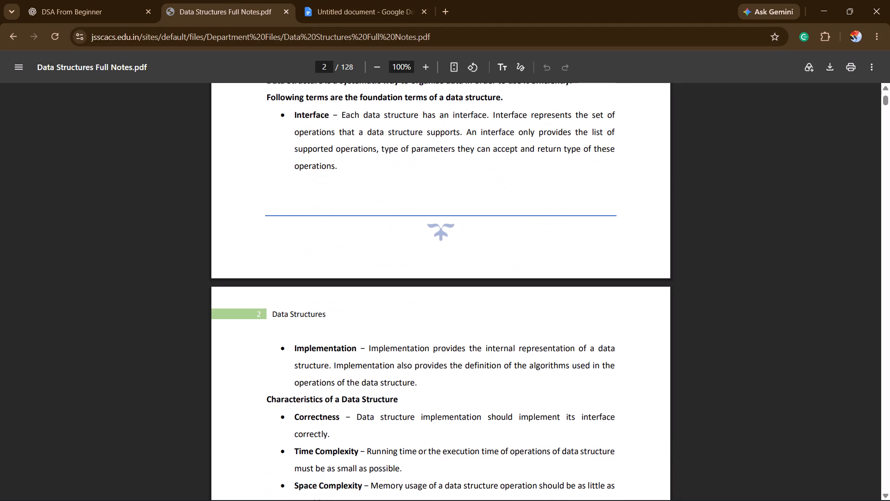
pyautogui.moveTo(306, 0); pyautogui.dragTo(311, 0)
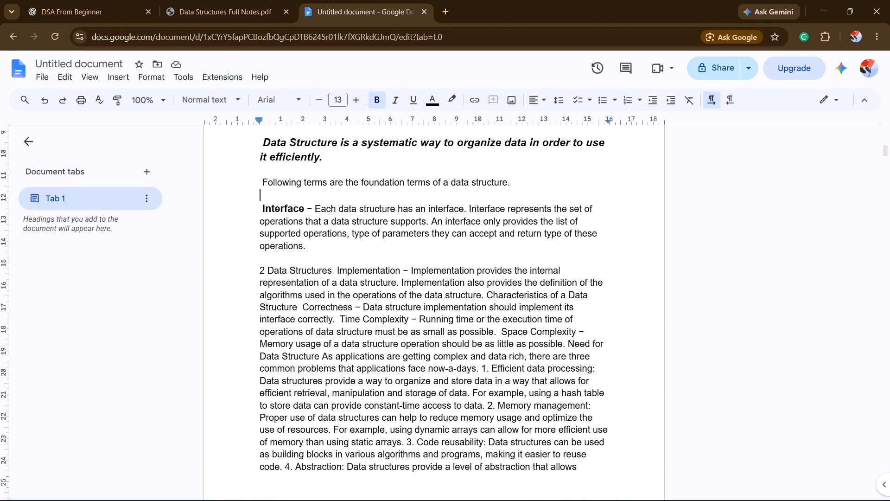
pyautogui.click(331, 269)
pyautogui.click(336, 271)
pyautogui.press('Return')
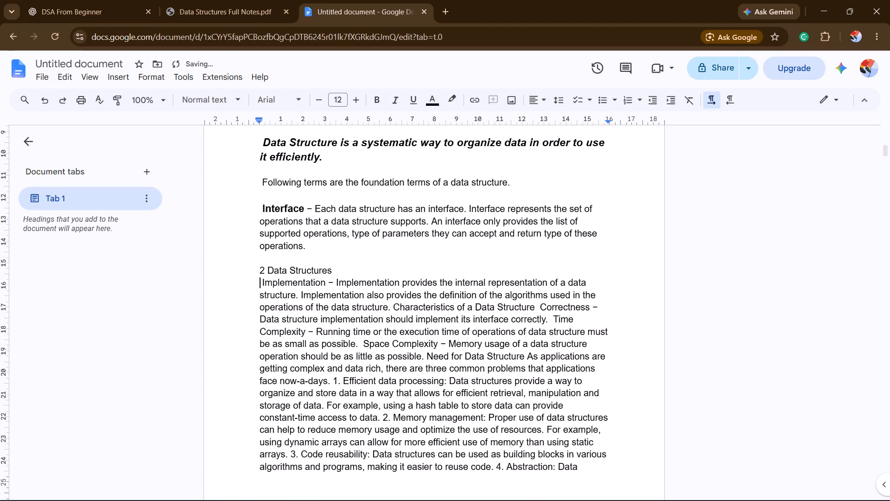
pyautogui.moveTo(337, 265); pyautogui.dragTo(267, 270)
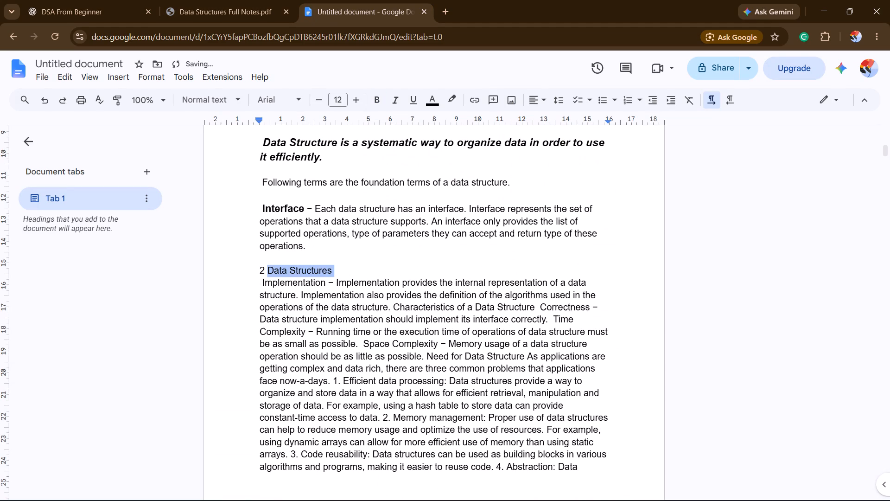
pyautogui.moveTo(267, 270); pyautogui.dragTo(261, 270)
pyautogui.press('BackSpace')
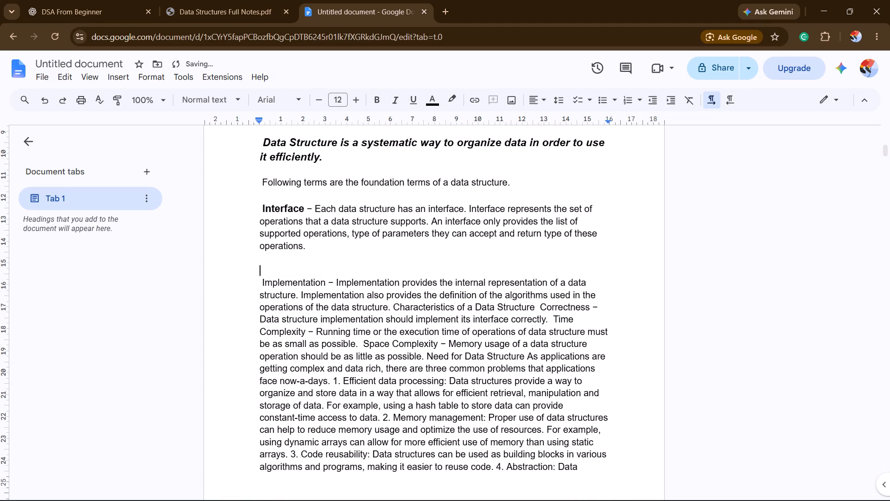
pyautogui.click(262, 282)
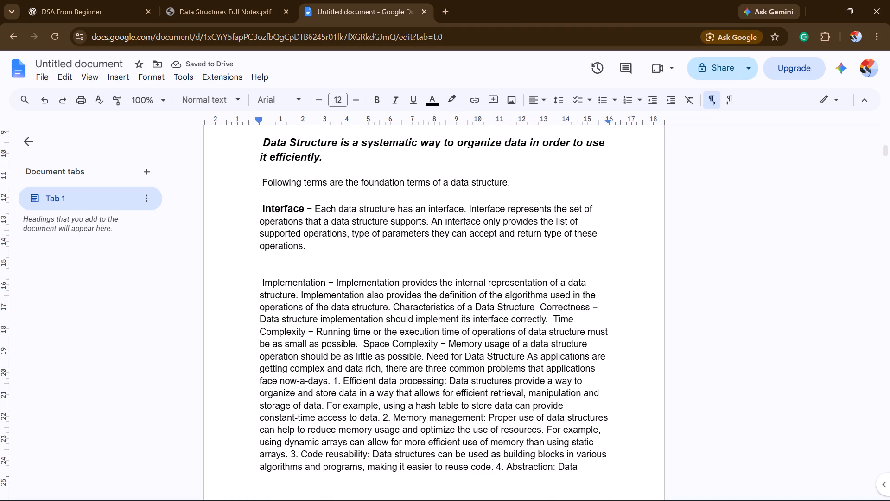
pyautogui.press('BackSpace')
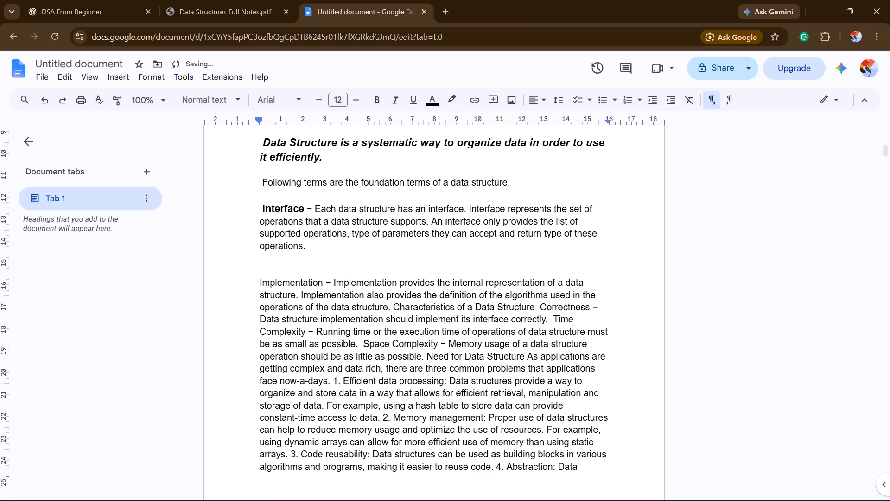
# Format the term "Implementation" at the start of its description as 14 pt bold.
pyautogui.moveTo(324, 283); pyautogui.dragTo(256, 278)
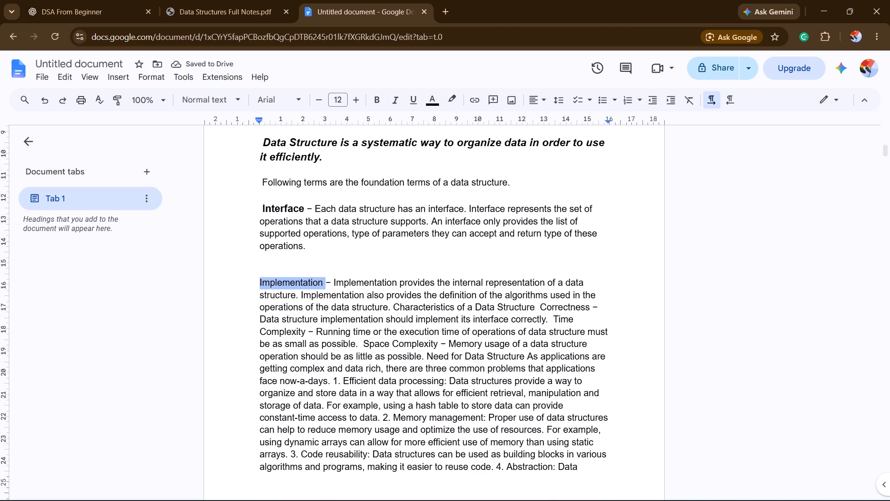
pyautogui.doubleClick(351, 93)
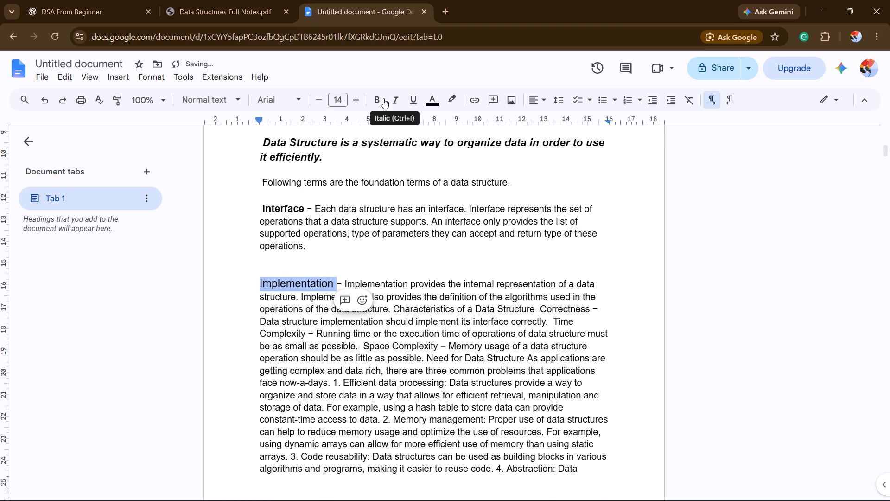
pyautogui.click(383, 98)
pyautogui.click(381, 251)
# Check page 2 of the PDF, and in the Google Docs notes separate "Characteristics of a Data Structure" from the Implementation description with a blank line.
pyautogui.scroll(-2, 381, 251)
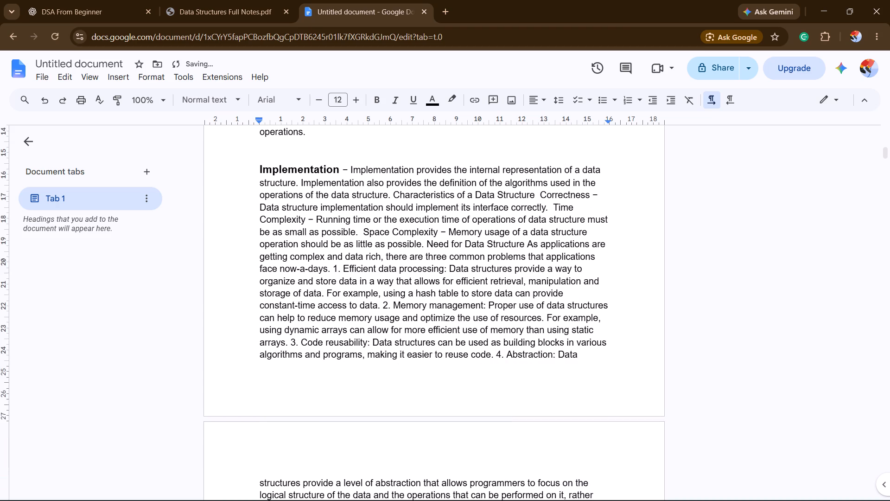
pyautogui.click(227, 0)
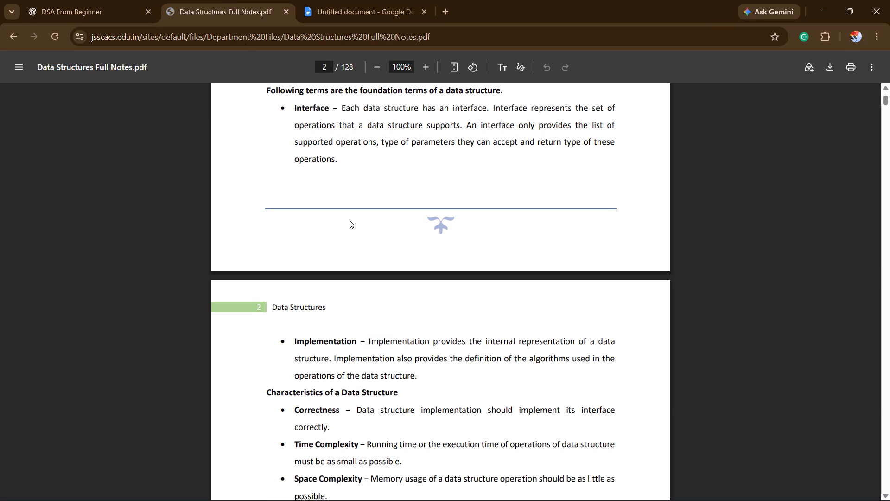
pyautogui.scroll(-2, 349, 233)
pyautogui.scroll(1, 349, 233)
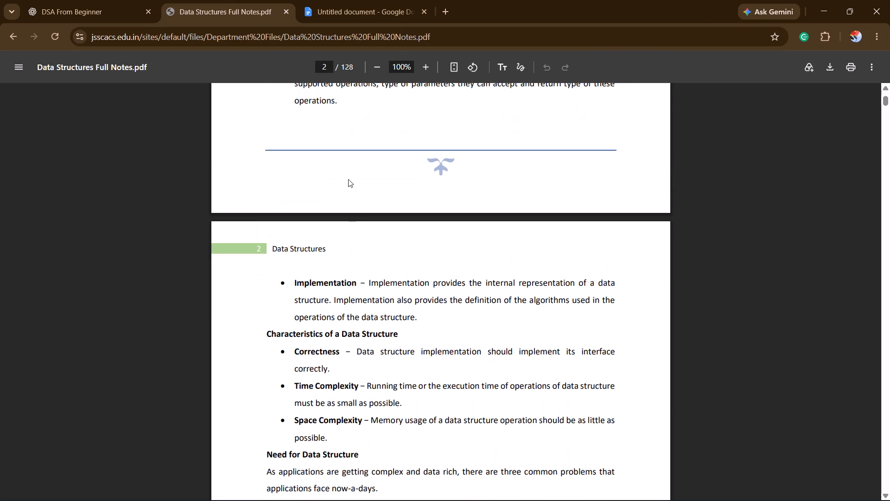
pyautogui.click(337, 24)
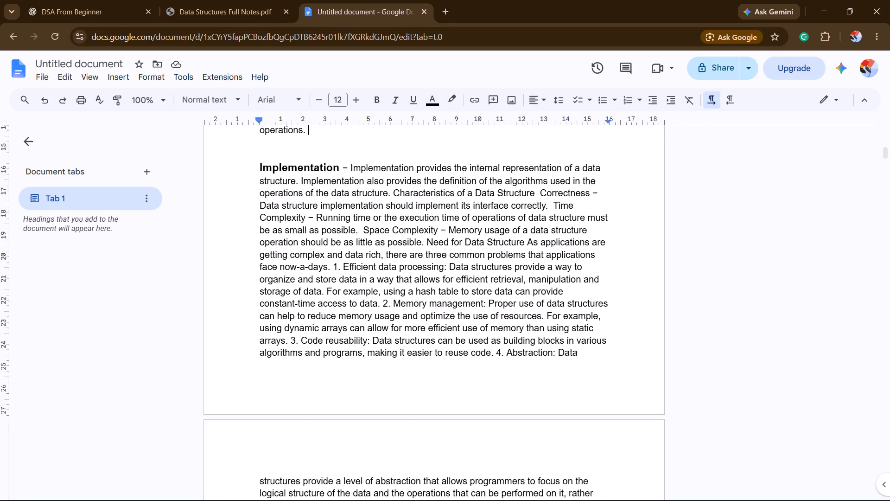
pyautogui.click(393, 194)
pyautogui.press('Return')
pyautogui.press('Return')
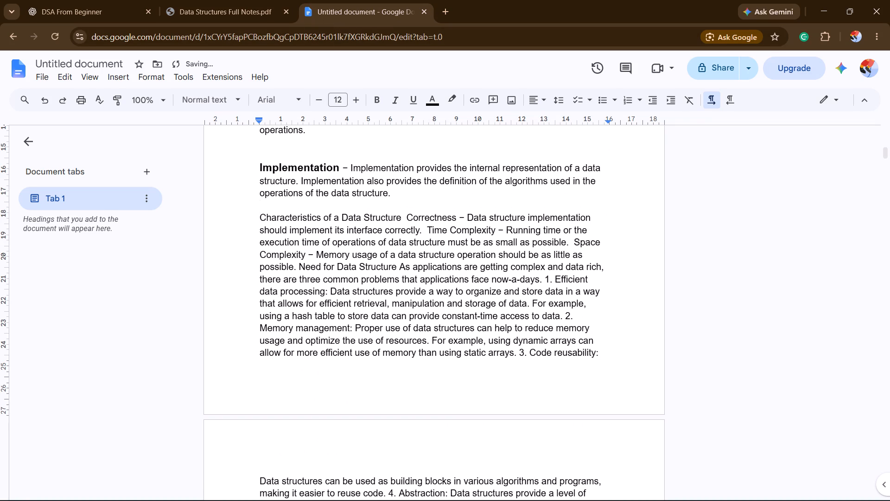
# Add the note "(set of operation that a data structure supports)" at the end of the Interface description.
pyautogui.scroll(4, 529, 227)
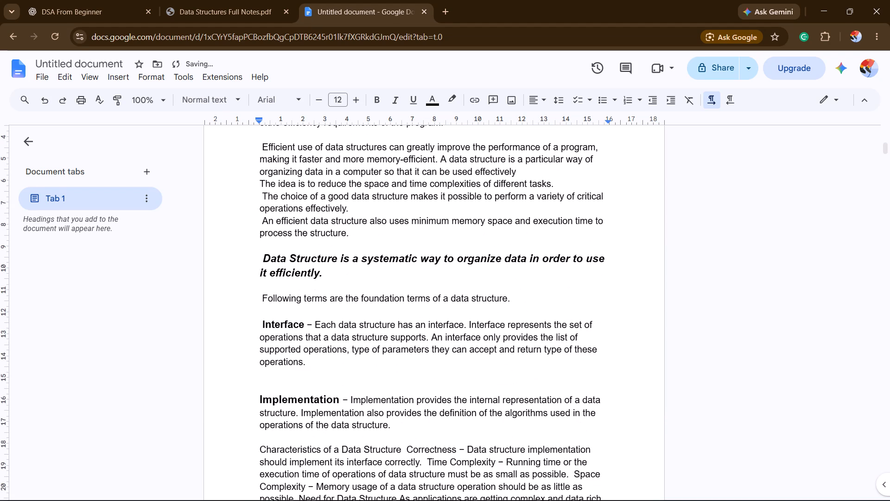
pyautogui.scroll(-1, 269, 382)
pyautogui.click(314, 303)
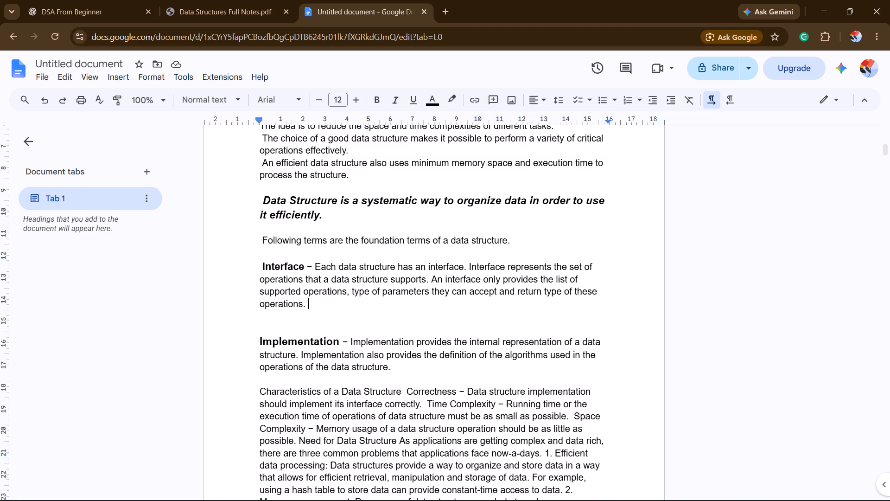
pyautogui.write('()')
pyautogui.press('Left')
pyautogui.press('space')
pyautogui.press('BackSpace')
pyautogui.write('set')
pyautogui.press('space')
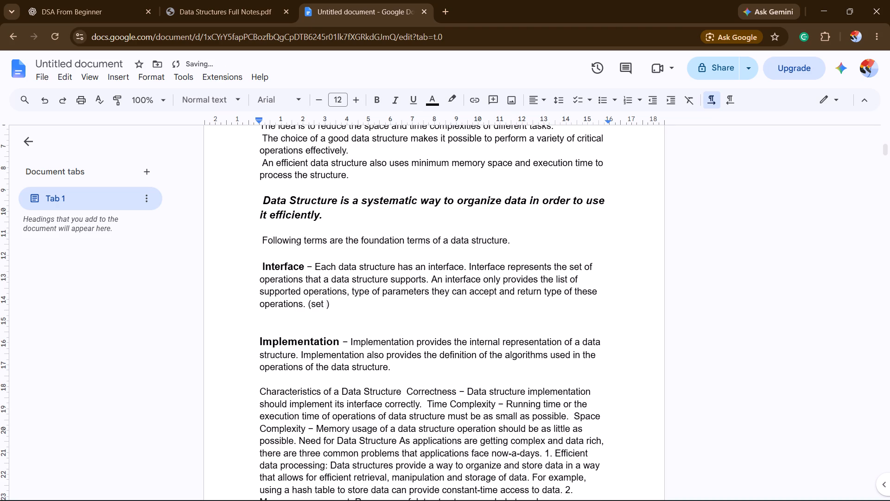
pyautogui.write('of')
pyautogui.press('space')
pyautogui.press('o')
pyautogui.press('p')
pyautogui.press('e')
pyautogui.write('ration')
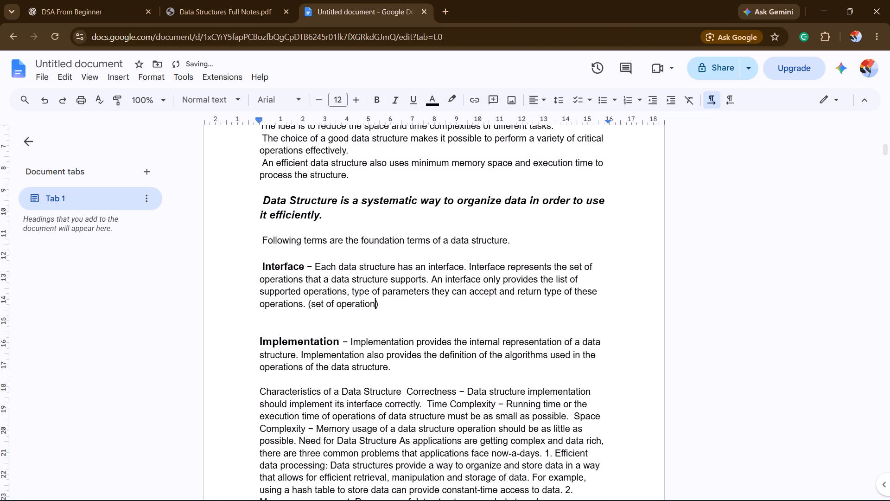
pyautogui.press('space')
pyautogui.write('that')
pyautogui.press('space')
pyautogui.write('a')
pyautogui.press('space')
pyautogui.press('d')
pyautogui.write('ata s')
pyautogui.press('t')
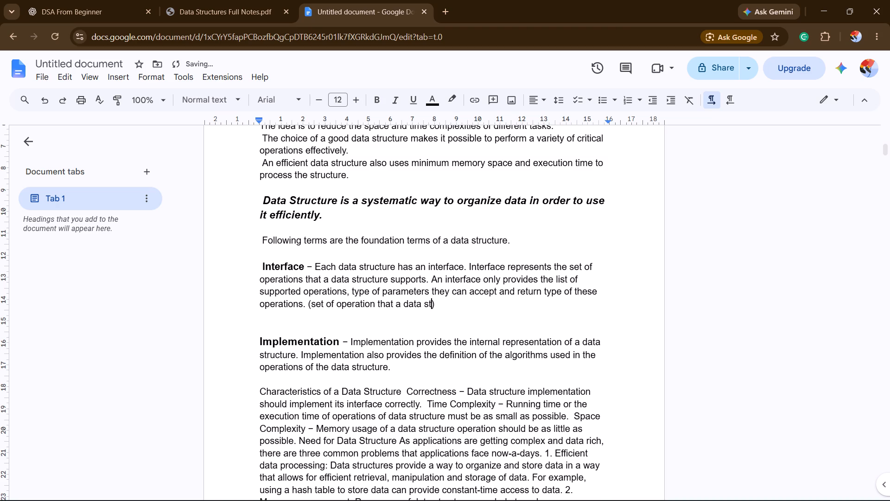
pyautogui.write('ru')
pyautogui.write('cture')
pyautogui.press('space')
pyautogui.write('su')
pyautogui.write('ppo')
pyautogui.write('rt')
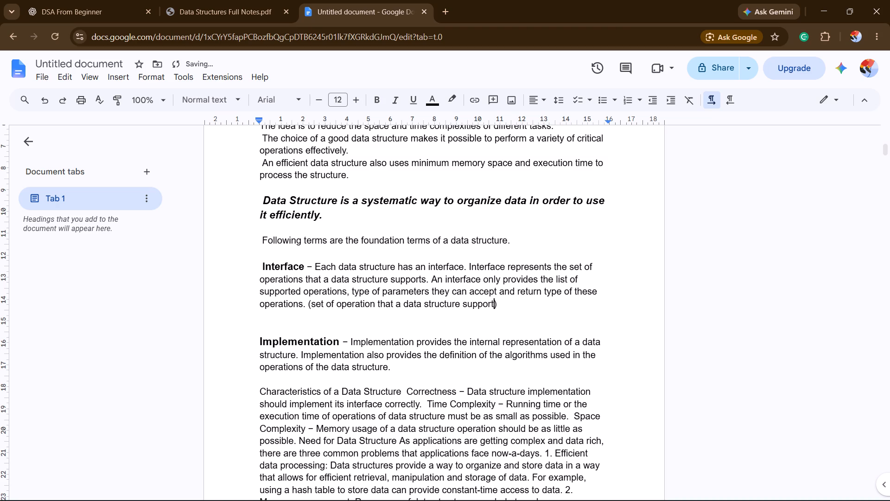
pyautogui.press('s')
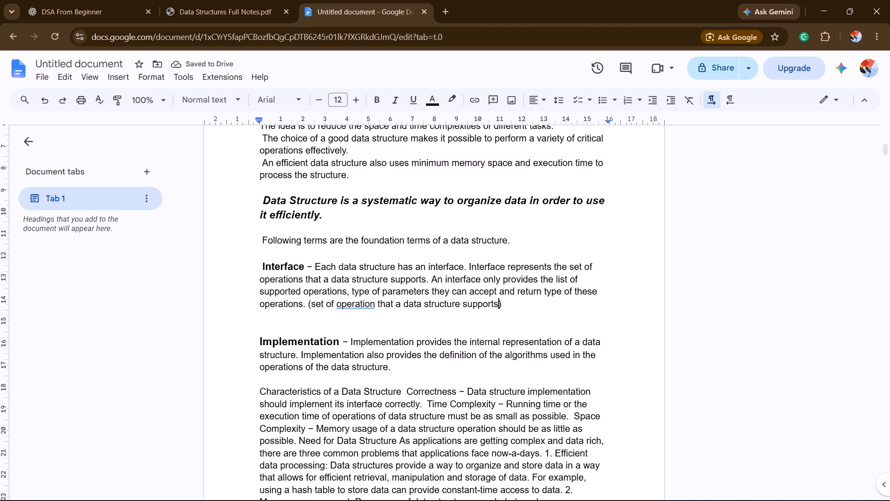
# Correct "operation" to "operations" in the parenthetical Interface note using the suggested replacement.
pyautogui.click(358, 305)
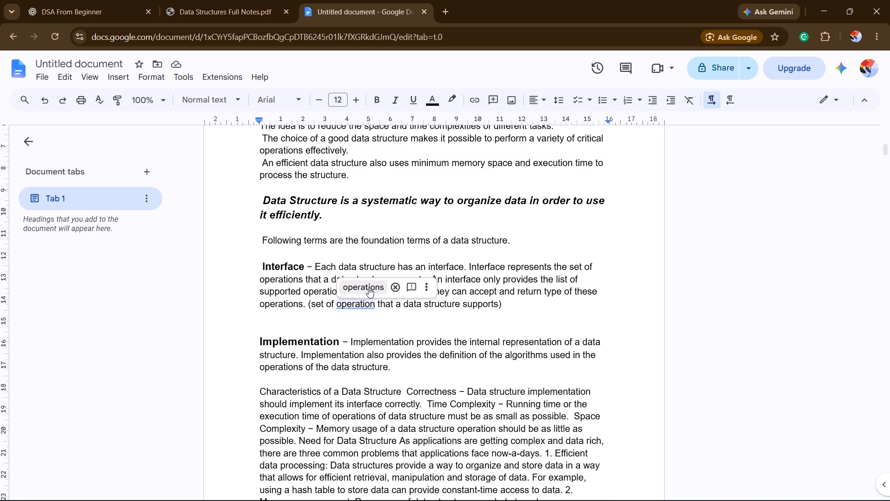
pyautogui.click(369, 288)
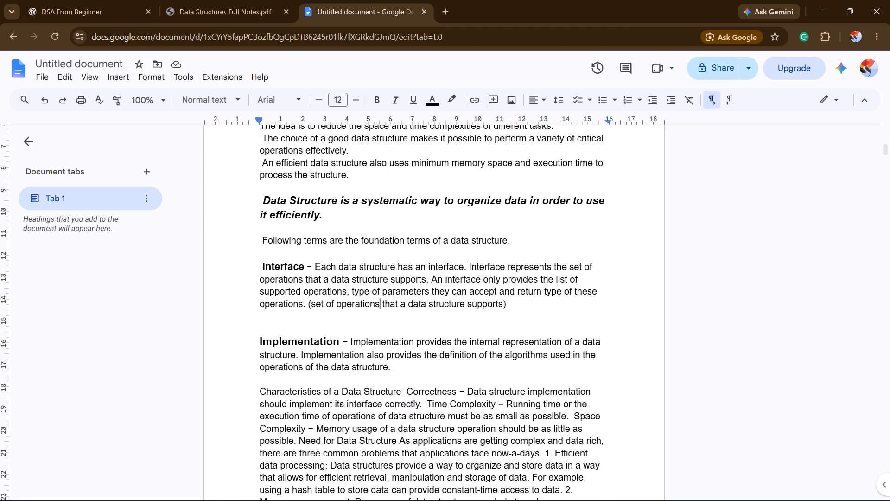
# Move the parenthetical note about the set of operations onto its own line below the Interface description.
pyautogui.click(305, 305)
pyautogui.press('Return')
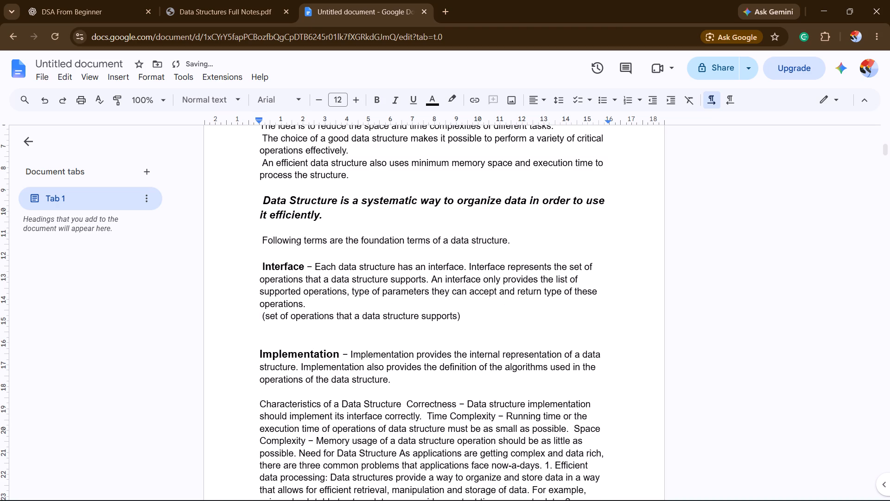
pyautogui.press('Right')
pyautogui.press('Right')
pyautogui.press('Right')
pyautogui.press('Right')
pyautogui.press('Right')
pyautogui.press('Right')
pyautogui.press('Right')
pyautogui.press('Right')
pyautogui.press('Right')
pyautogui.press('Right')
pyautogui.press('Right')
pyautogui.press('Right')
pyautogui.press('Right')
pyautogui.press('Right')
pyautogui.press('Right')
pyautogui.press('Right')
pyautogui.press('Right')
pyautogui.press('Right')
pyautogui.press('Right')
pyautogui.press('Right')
# Start the sentence "An interface only provides the list of supported operations" on a new line in the Interface description.
pyautogui.click(430, 282)
pyautogui.press('Return')
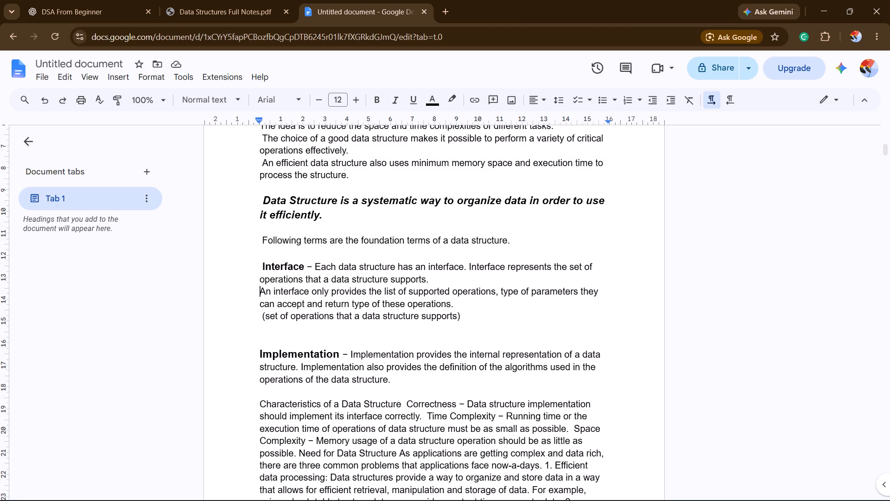
# Check page 2 of Data Structures Full Notes.pdf, and in the Google Docs notes add line breaks before "Need for Data Structure" until it starts the next page.
pyautogui.scroll(-1, 449, 331)
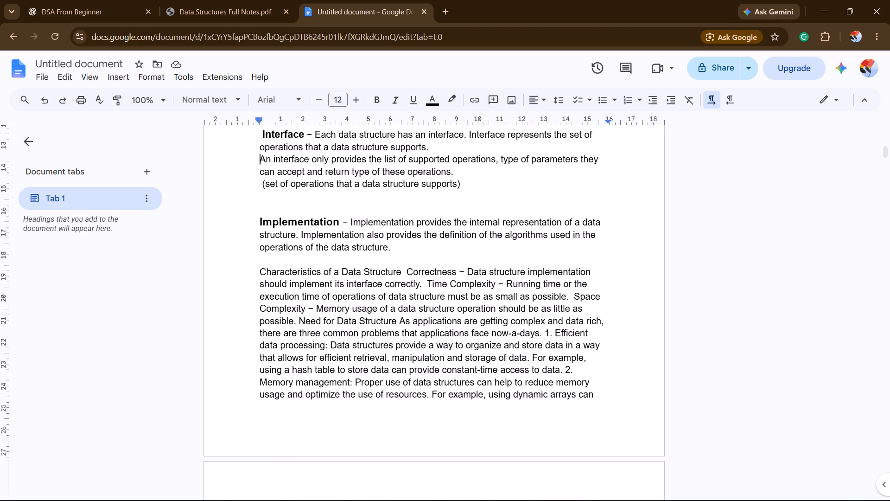
pyautogui.click(205, 0)
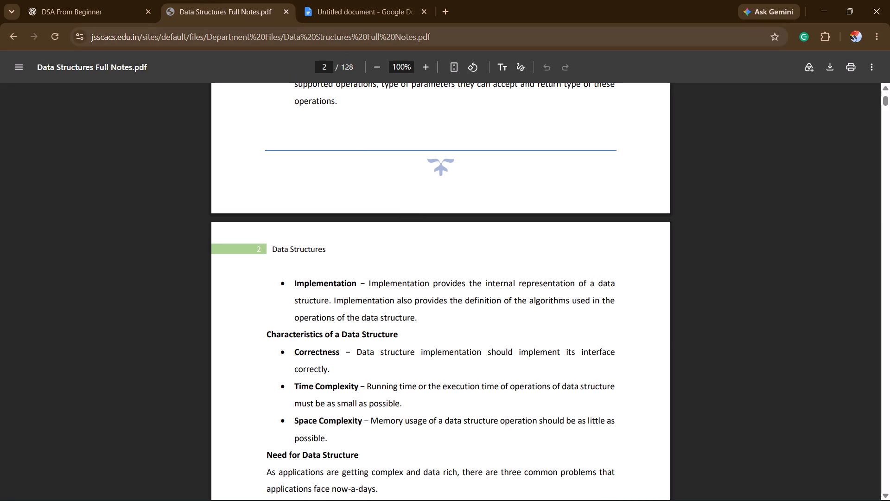
pyautogui.click(340, 8)
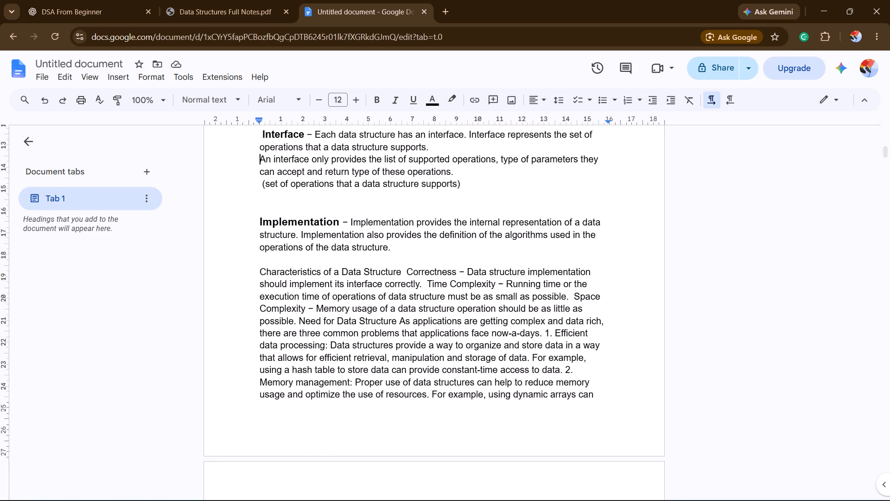
pyautogui.click(301, 321)
pyautogui.press('Return')
pyautogui.press('Return')
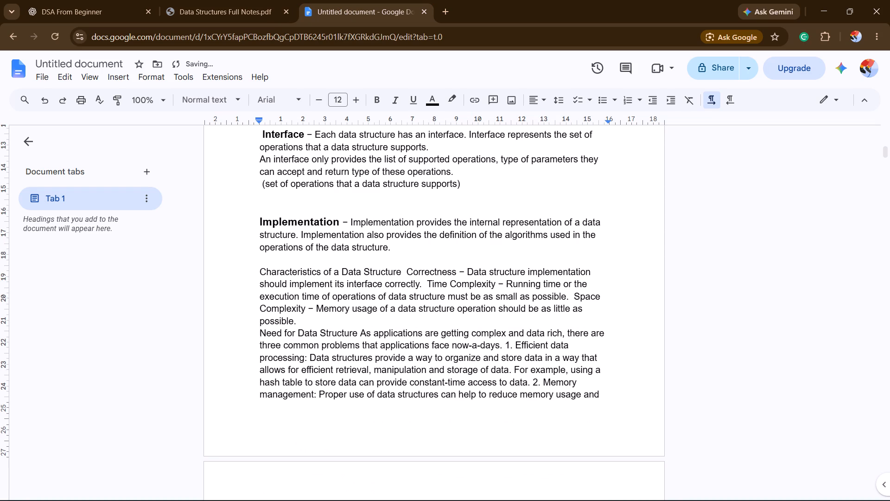
pyautogui.press('Return')
pyautogui.press('Return')
pyautogui.press('Return')
pyautogui.press('Return')
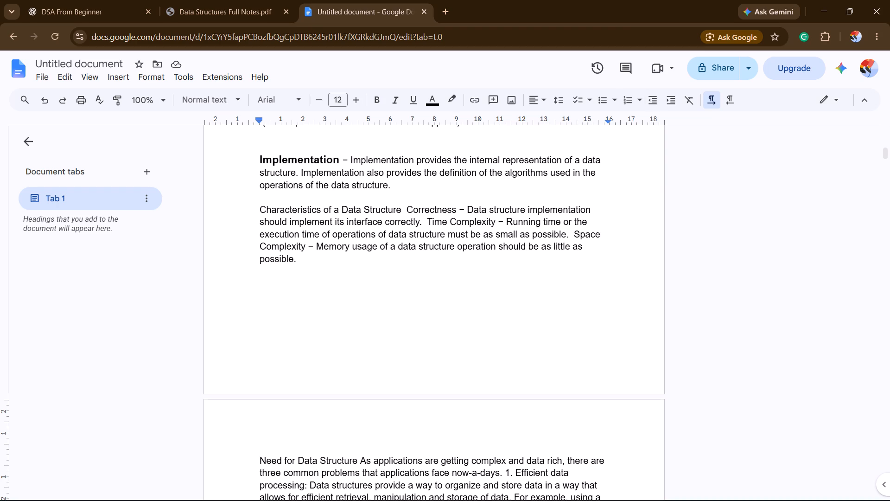
# Insert a separate line reading "Characteristics" directly above the paragraph that starts "Characteristics of a Data Structure".
pyautogui.scroll(-2, 417, 250)
pyautogui.scroll(3, 383, 236)
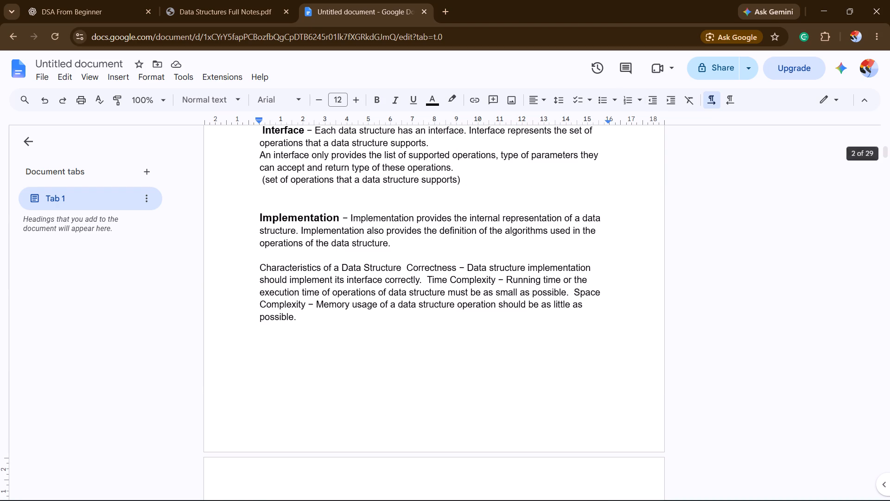
pyautogui.click(258, 268)
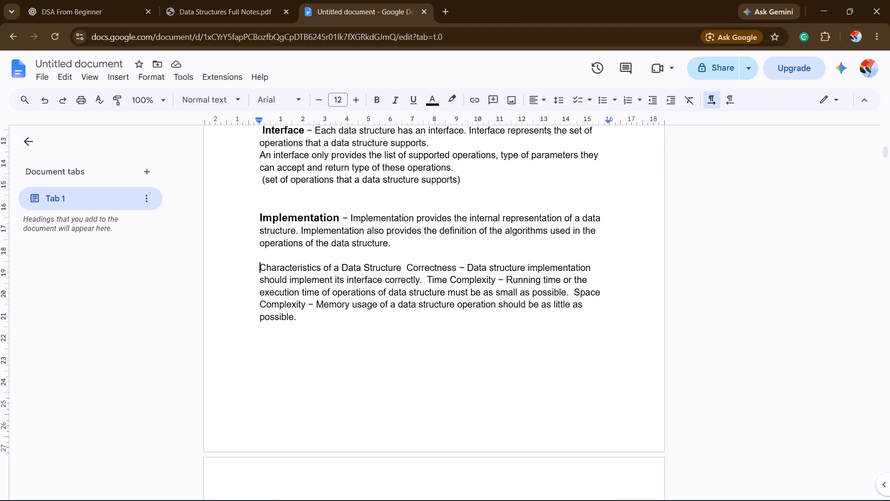
pyautogui.hotkey('shift', 'c')
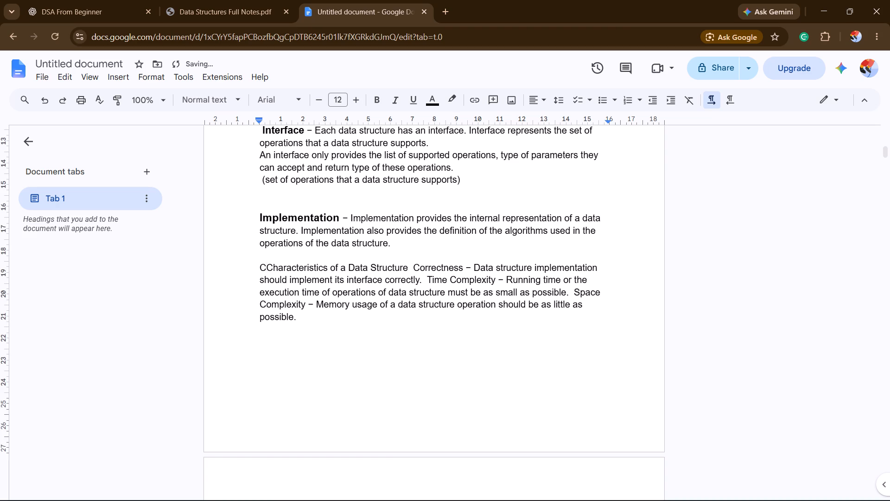
pyautogui.write('ha')
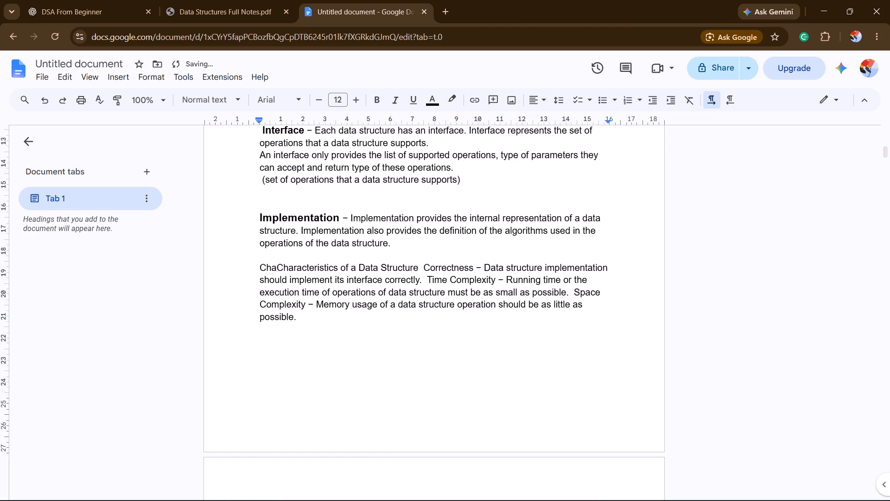
pyautogui.write('ra')
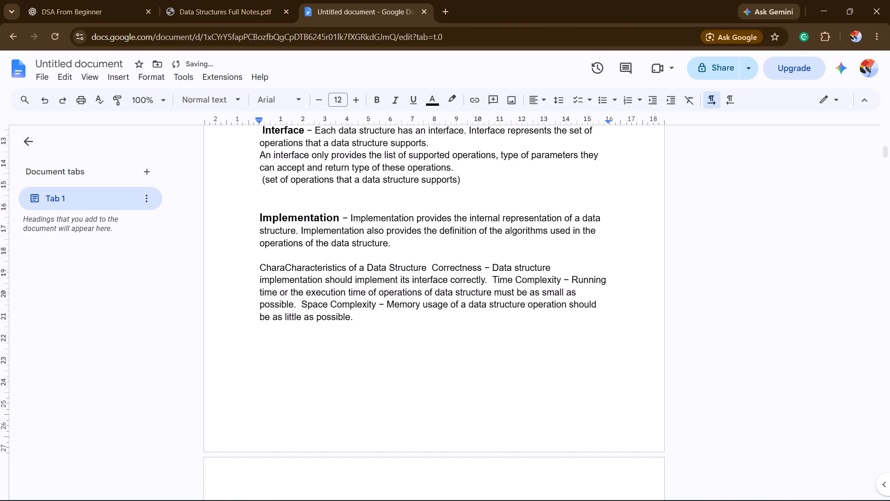
pyautogui.write('ct')
pyautogui.write('eris')
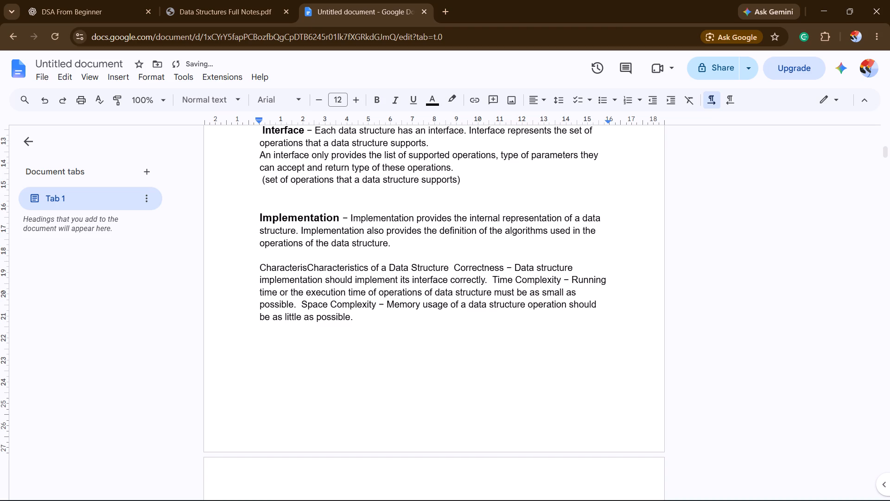
pyautogui.press('t')
pyautogui.write('ics')
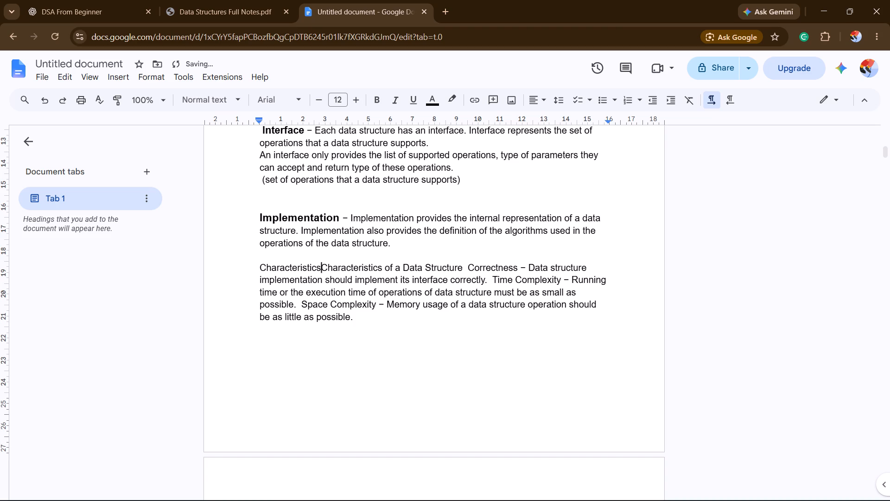
pyautogui.press('Return')
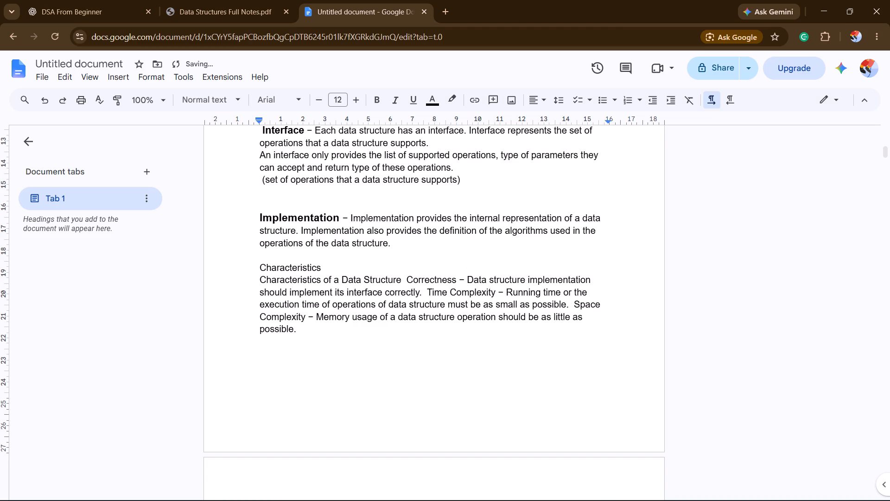
# Extend the new "Characteristics" line so it reads "Characteristics of Data Structure".
pyautogui.click(330, 270)
pyautogui.press('space')
pyautogui.write('of')
pyautogui.press('space')
pyautogui.write('da')
pyautogui.press('BackSpace')
pyautogui.press('BackSpace')
pyautogui.write('Da')
pyautogui.write('ta')
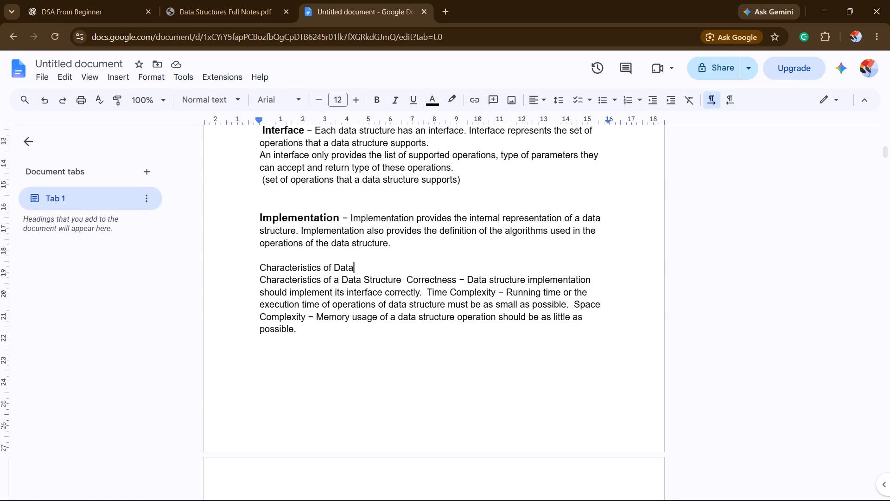
pyautogui.press('space')
pyautogui.write('St')
pyautogui.write('ru')
pyautogui.write('cr')
pyautogui.press('BackSpace')
pyautogui.press('t')
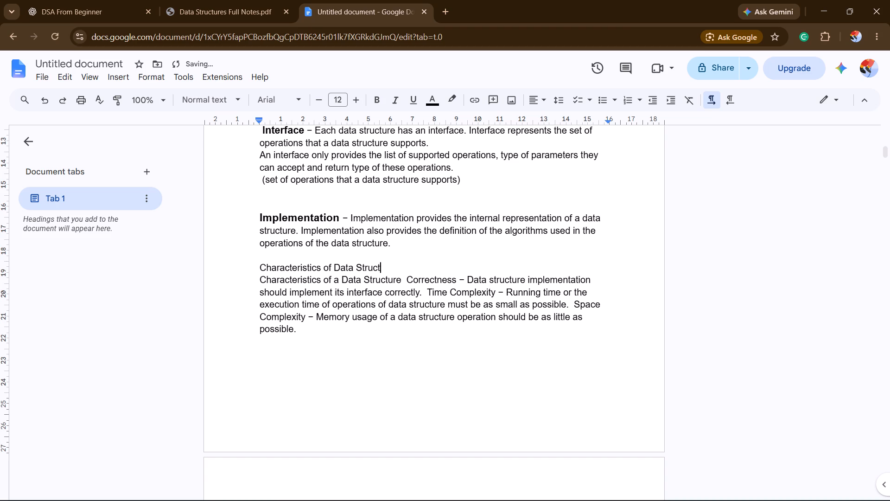
pyautogui.write('ure')
# Insert the word "a" before "Data Structure" in the new heading line.
pyautogui.click(333, 268)
pyautogui.write('a')
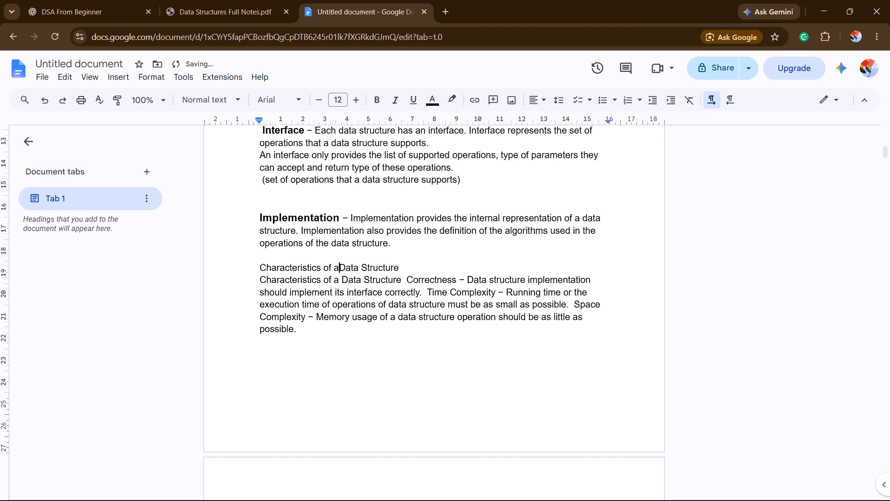
pyautogui.press('space')
# Format the new heading line "Characteristics of a Data Structure" at size 16 with bold, italic and underline.
pyautogui.moveTo(408, 264); pyautogui.dragTo(279, 261)
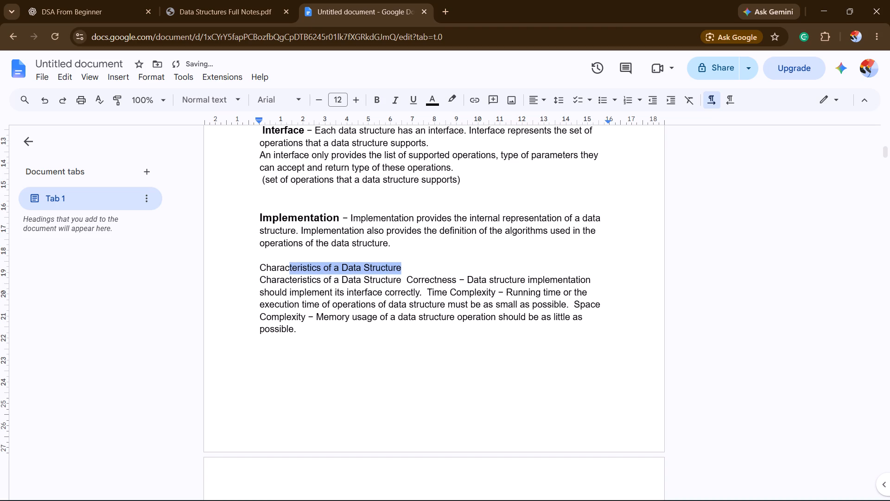
pyautogui.moveTo(279, 261); pyautogui.dragTo(261, 268)
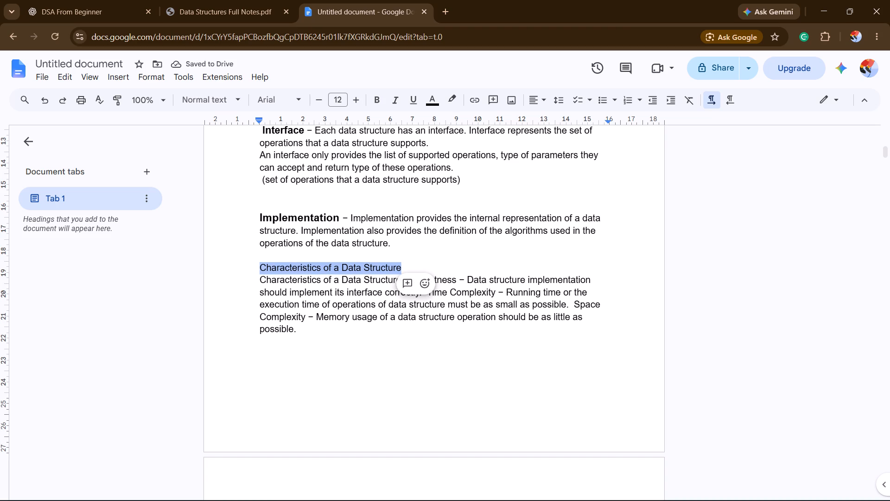
pyautogui.moveTo(380, 101); pyautogui.dragTo(355, 102)
pyautogui.click(355, 102)
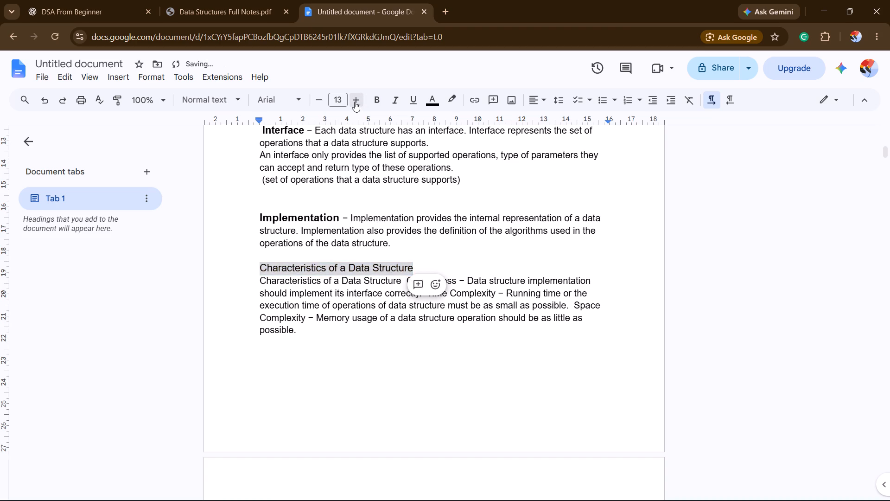
pyautogui.doubleClick(355, 102)
pyautogui.click(374, 101)
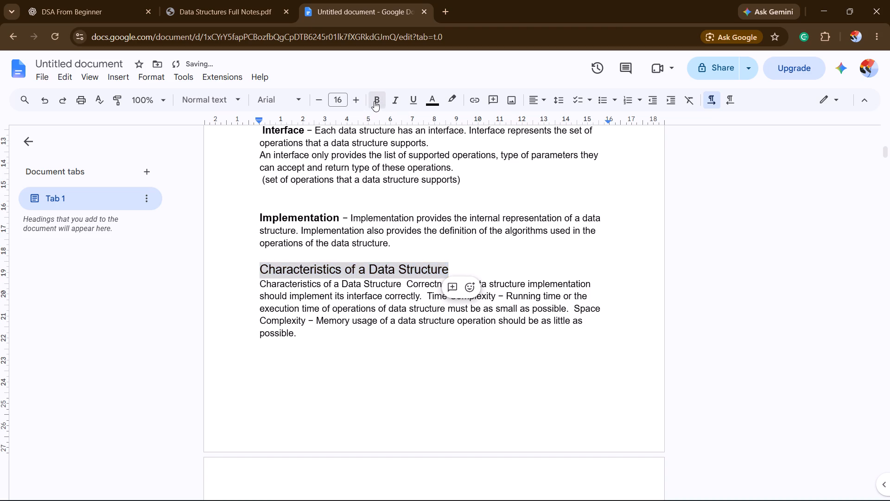
pyautogui.click(389, 101)
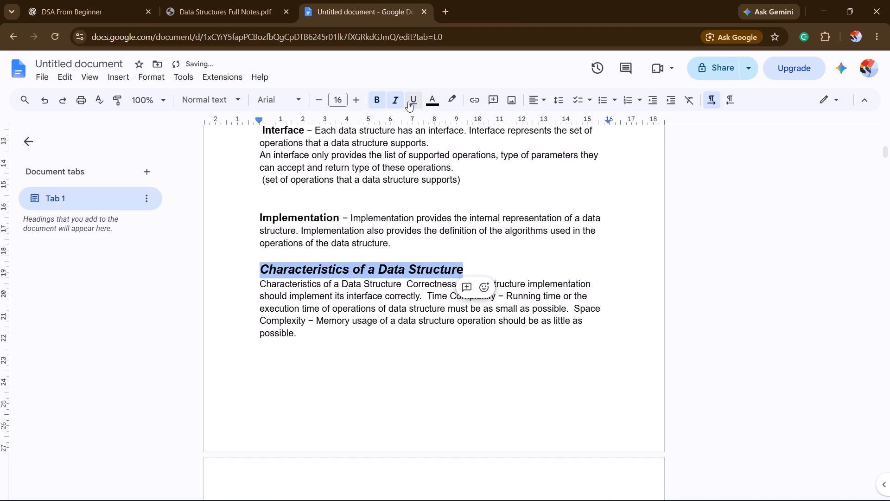
pyautogui.click(418, 102)
# Append " :-" to the Characteristics of a Data Structure heading, with the ":-" not bold, italic or underlined.
pyautogui.click(466, 266)
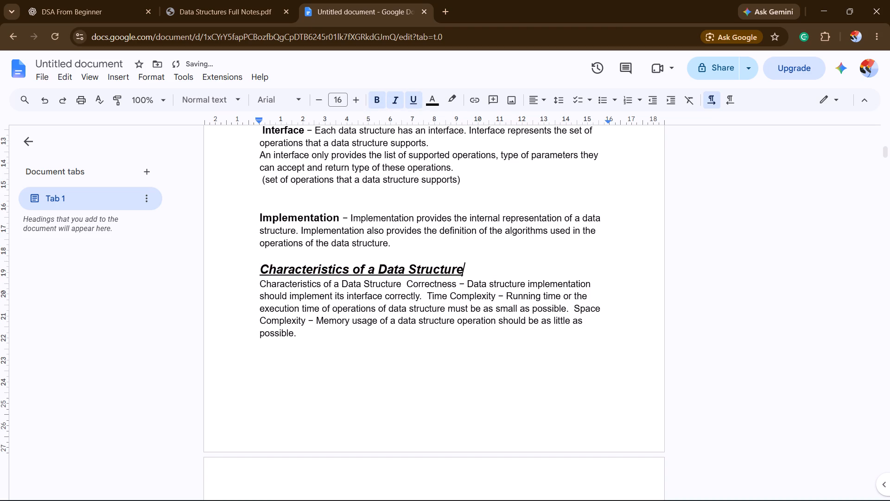
pyautogui.press('space')
pyautogui.click(412, 102)
pyautogui.click(412, 102)
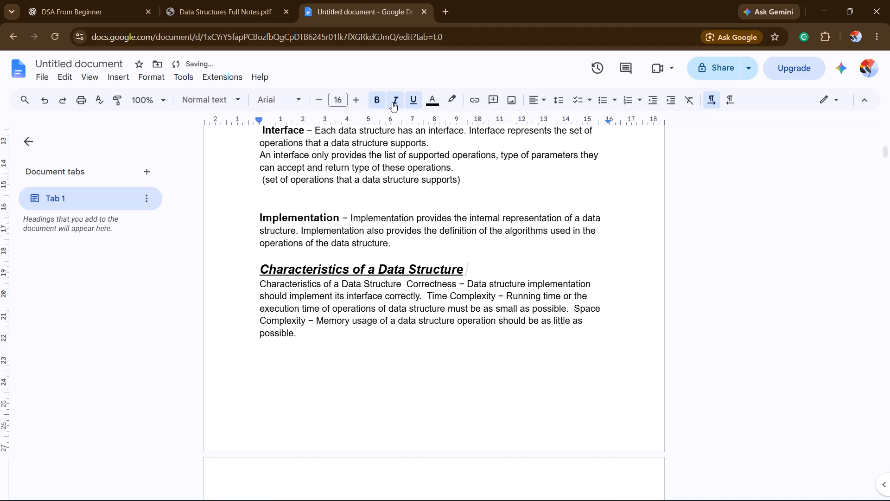
pyautogui.click(392, 102)
pyautogui.click(382, 102)
pyautogui.click(409, 103)
pyautogui.hotkey('shift', ':')
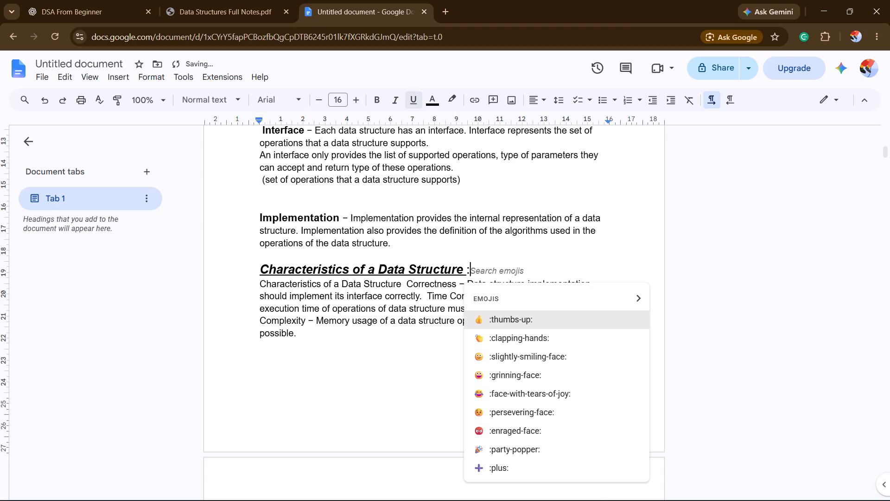
pyautogui.press('-')
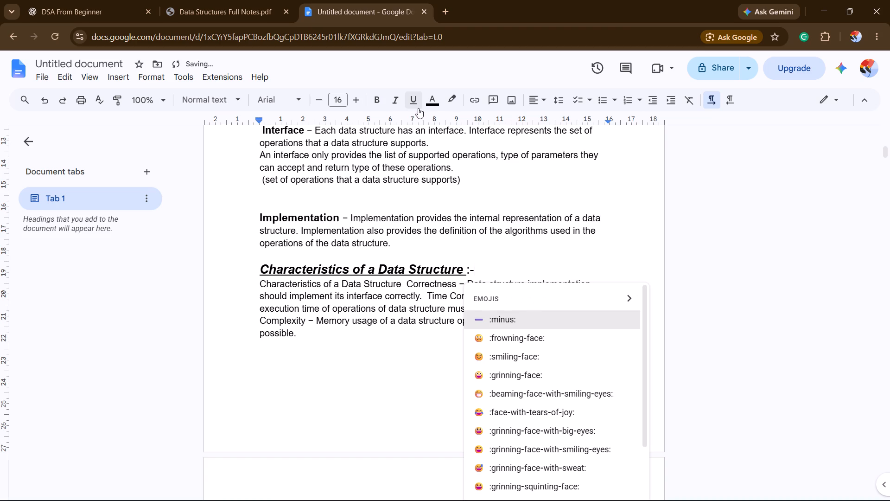
pyautogui.click(481, 264)
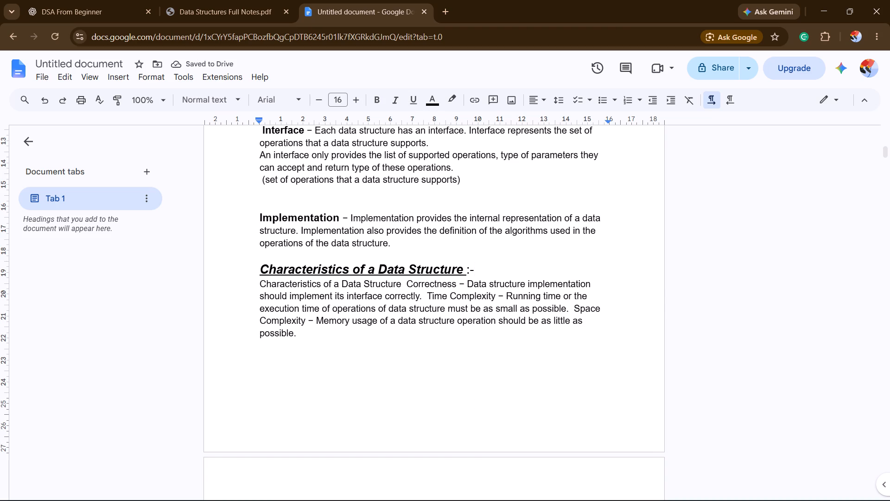
# Add a blank line between the Characteristics of a Data Structure heading and the paragraph below it.
pyautogui.press('Return')
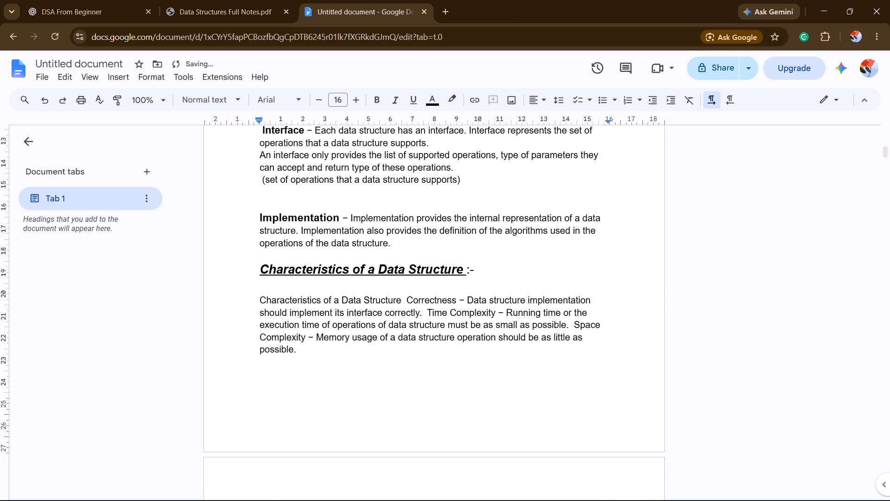
# Delete the duplicate text "Characteristics of a Data Structure" from the start of the paragraph under the heading.
pyautogui.scroll(-1, 447, 336)
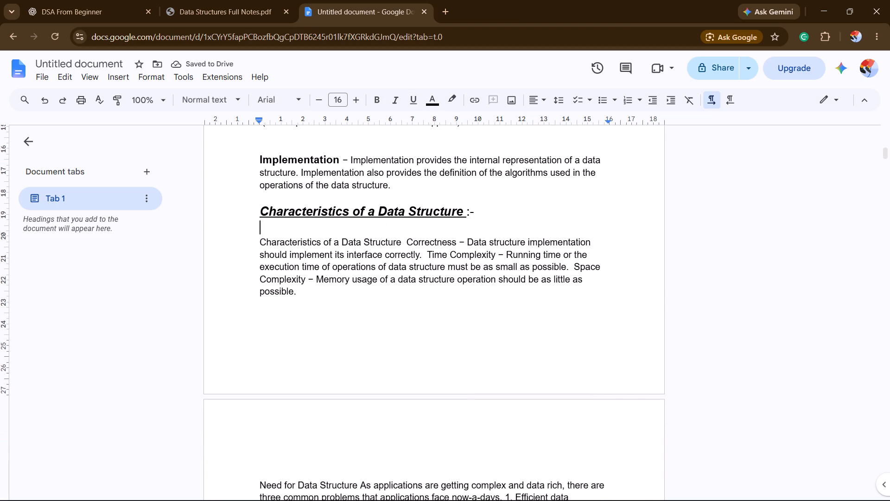
pyautogui.click(403, 244)
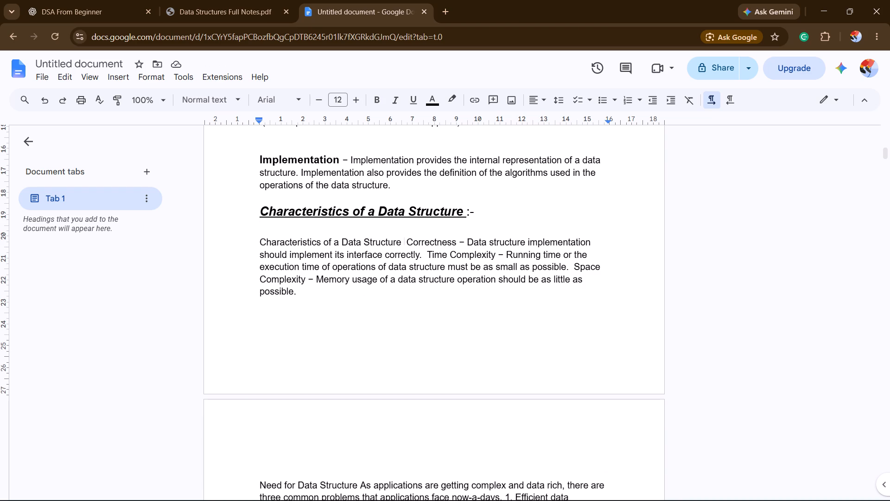
pyautogui.click(405, 244)
pyautogui.moveTo(402, 243); pyautogui.dragTo(256, 246)
pyautogui.press('BackSpace')
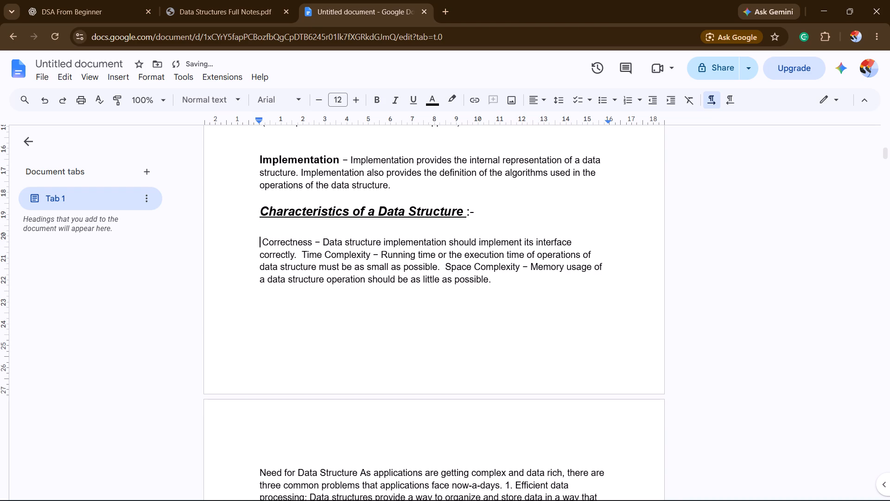
# Remove the leading space before "Correctness" and number the item with "1.".
pyautogui.click(264, 241)
pyautogui.press('BackSpace')
pyautogui.press('1')
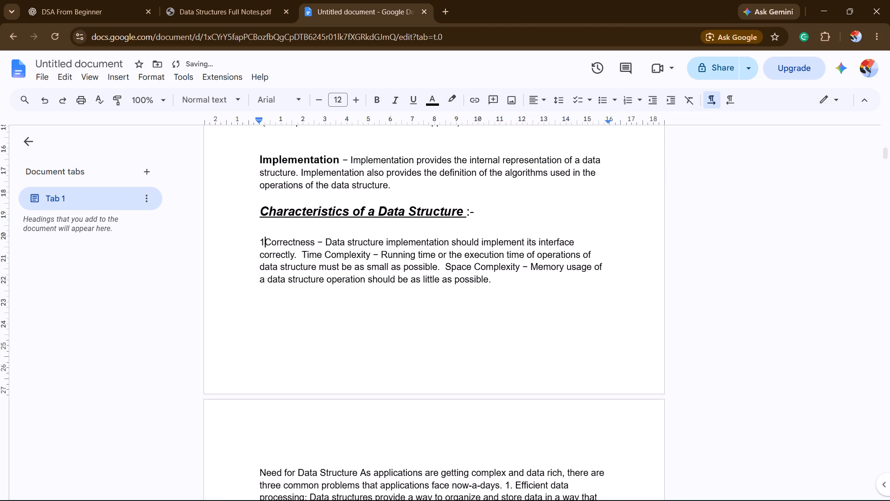
pyautogui.press('.')
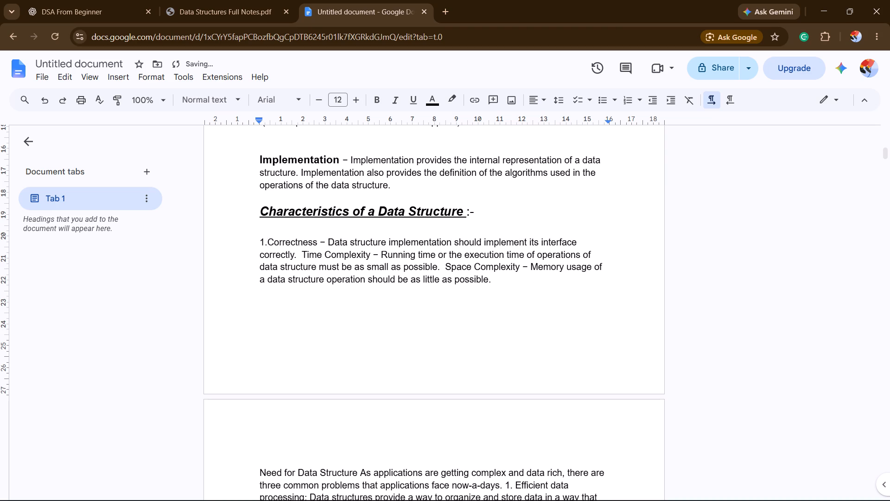
# Move the Time Complexity and Space Complexity items into their own paragraphs, each preceded by a blank line.
pyautogui.click(300, 255)
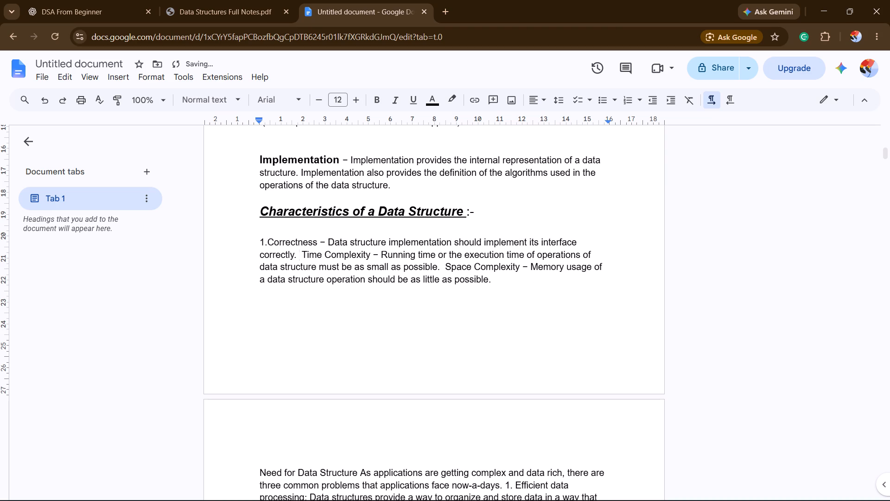
pyautogui.click(302, 255)
pyautogui.press('Return')
pyautogui.press('Return')
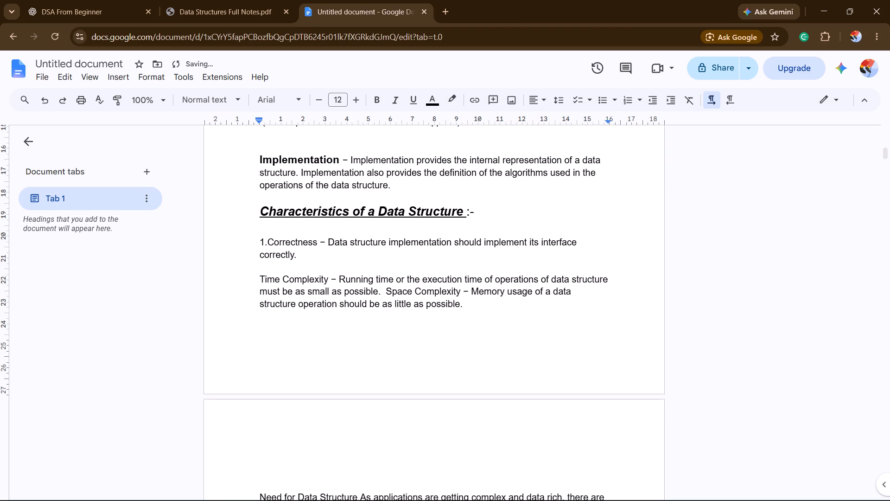
pyautogui.click(384, 287)
pyautogui.press('Return')
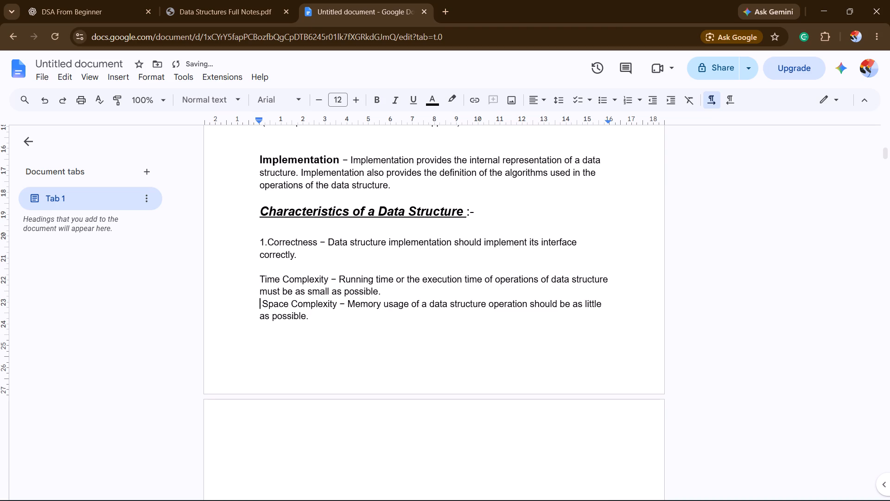
pyautogui.press('Return')
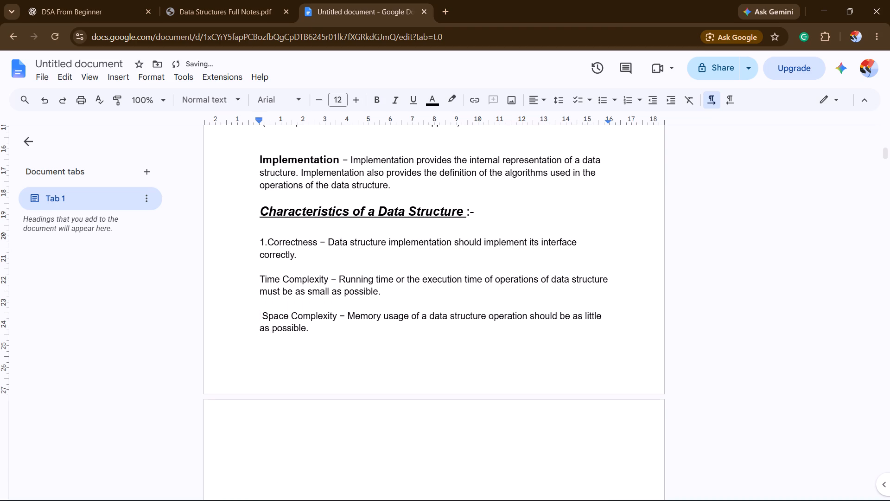
# Number the Time Complexity item with "2." and the Space Complexity item with "3.".
pyautogui.click(260, 281)
pyautogui.press('2')
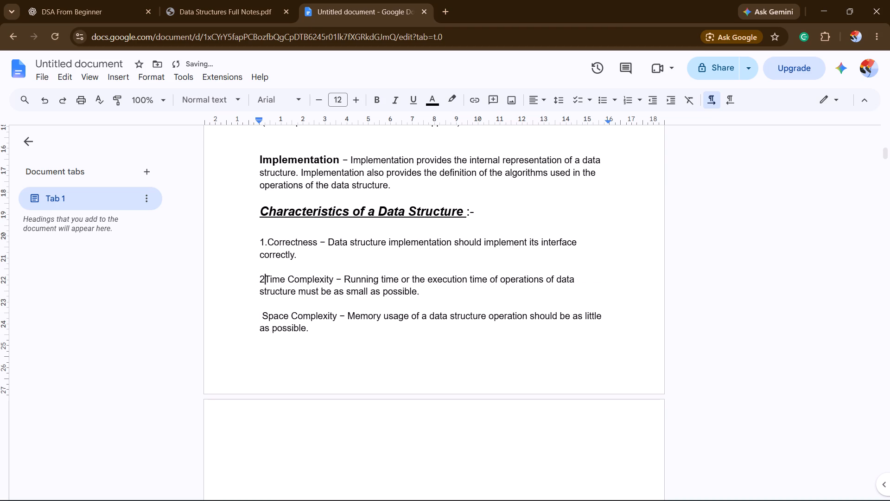
pyautogui.press('.')
pyautogui.click(262, 318)
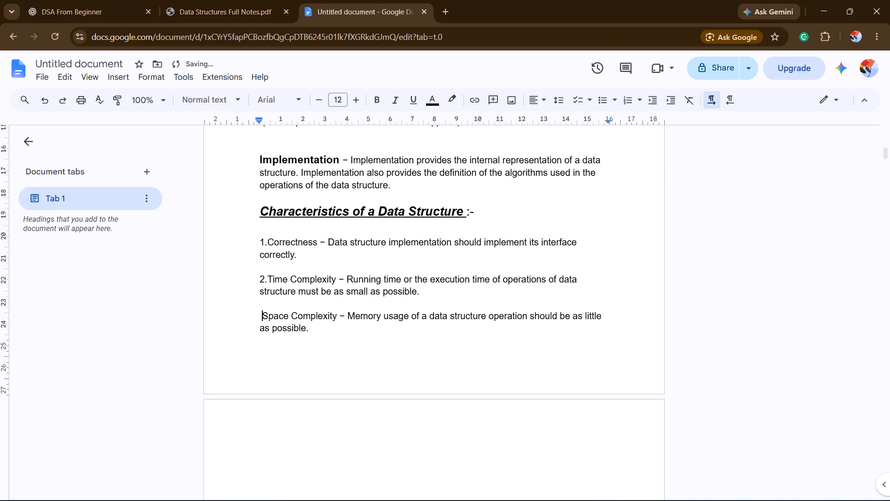
pyautogui.press('3')
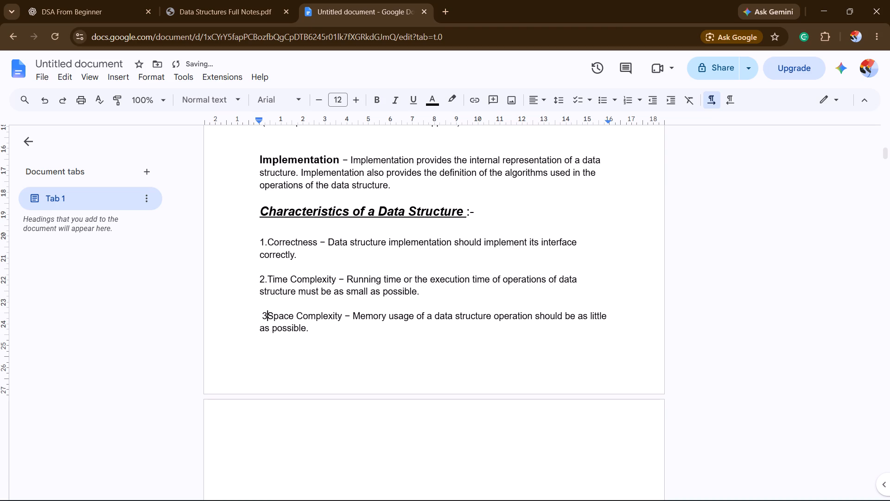
pyautogui.press('.')
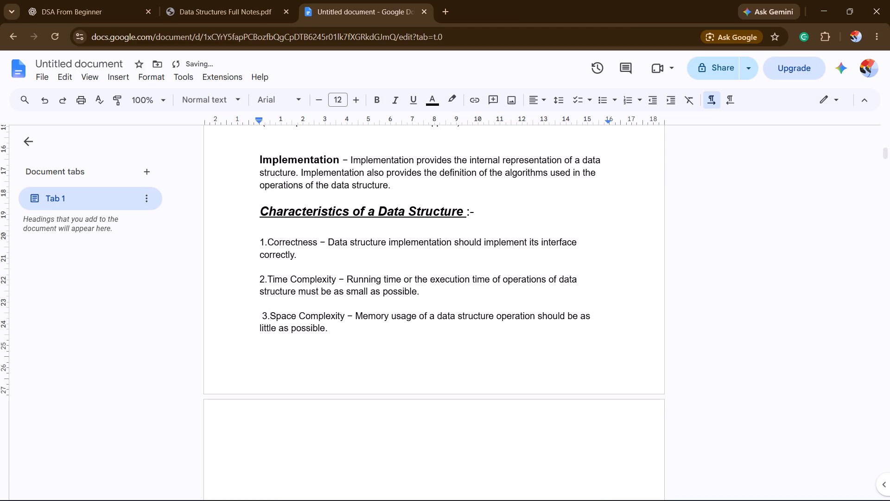
# Bold the labels "1.Correctness −", "2.Time Complexity −" and "3.Space Complexity −" under the Characteristics heading.
pyautogui.moveTo(325, 244); pyautogui.dragTo(253, 241)
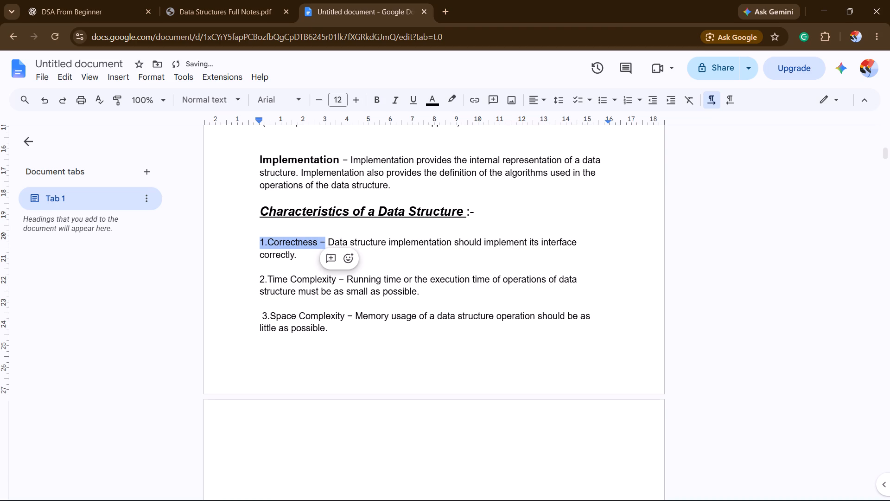
pyautogui.click(373, 103)
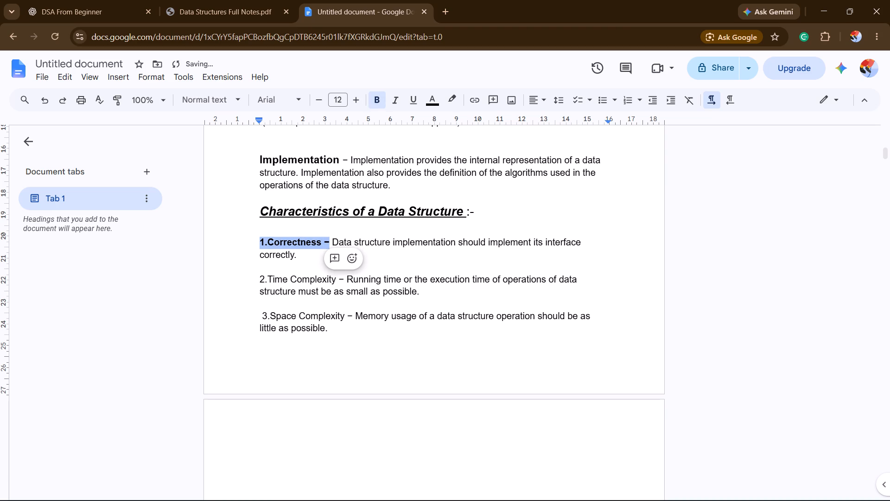
pyautogui.moveTo(343, 279); pyautogui.dragTo(256, 273)
pyautogui.click(372, 102)
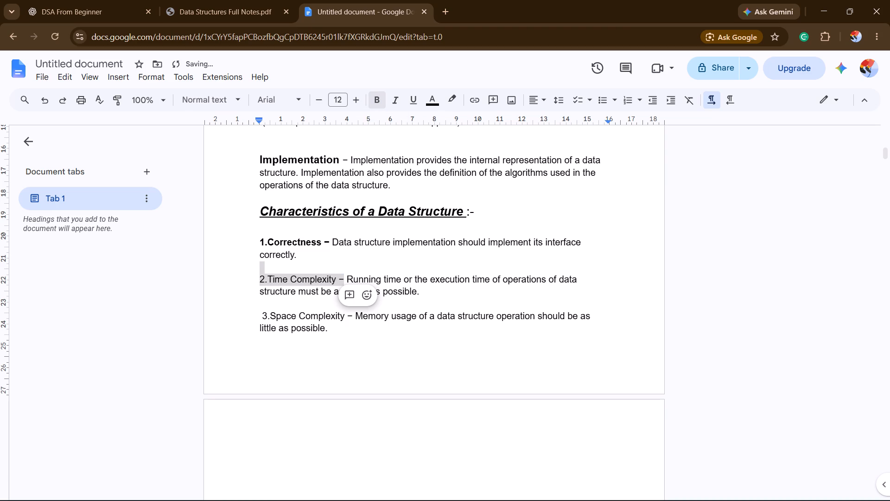
pyautogui.moveTo(352, 315); pyautogui.dragTo(261, 311)
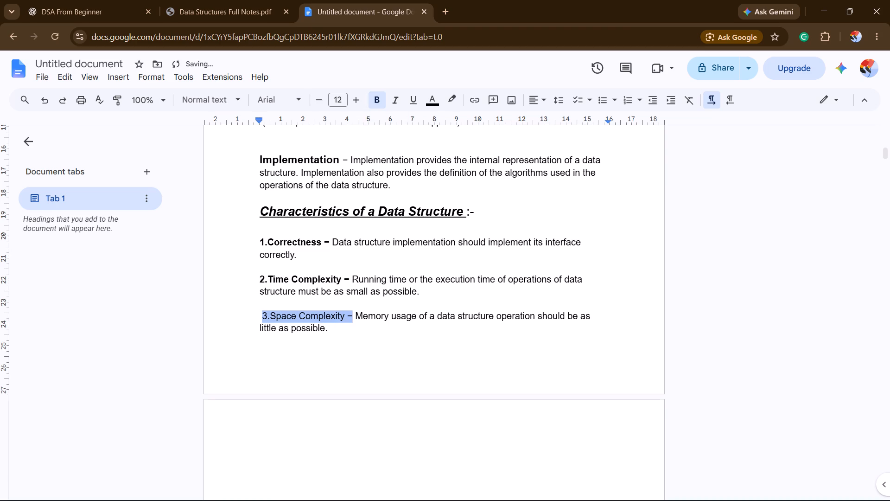
pyautogui.moveTo(261, 311); pyautogui.dragTo(258, 312)
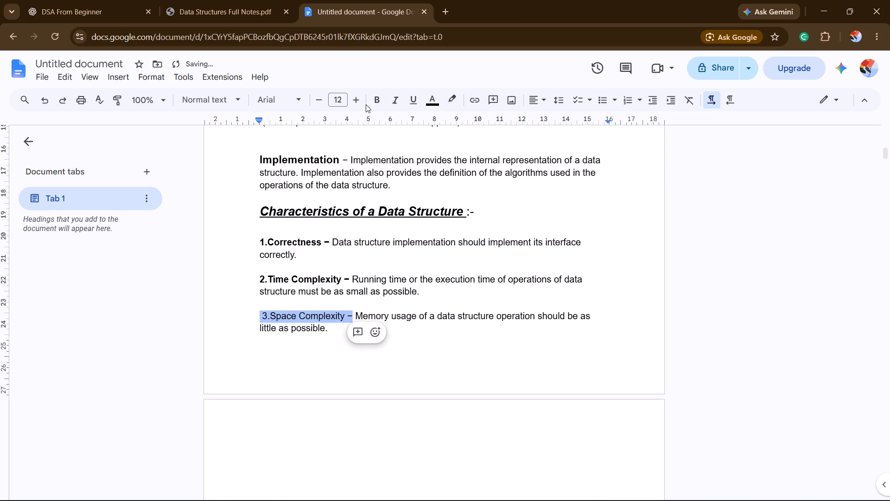
pyautogui.click(369, 102)
pyautogui.click(435, 368)
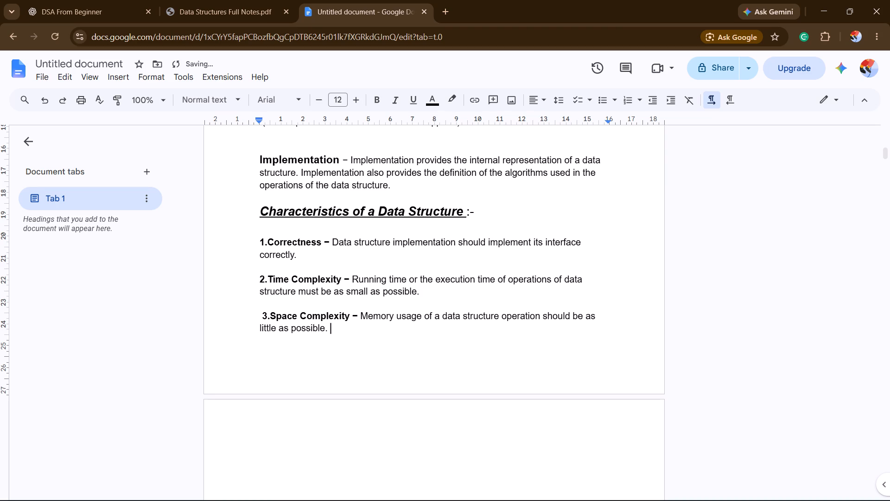
# Compare the document with the Data Structures Full Notes PDF, examining how its Need for Data Structure section and numbered items are laid out.
pyautogui.scroll(-5, 470, 391)
pyautogui.scroll(3, 470, 391)
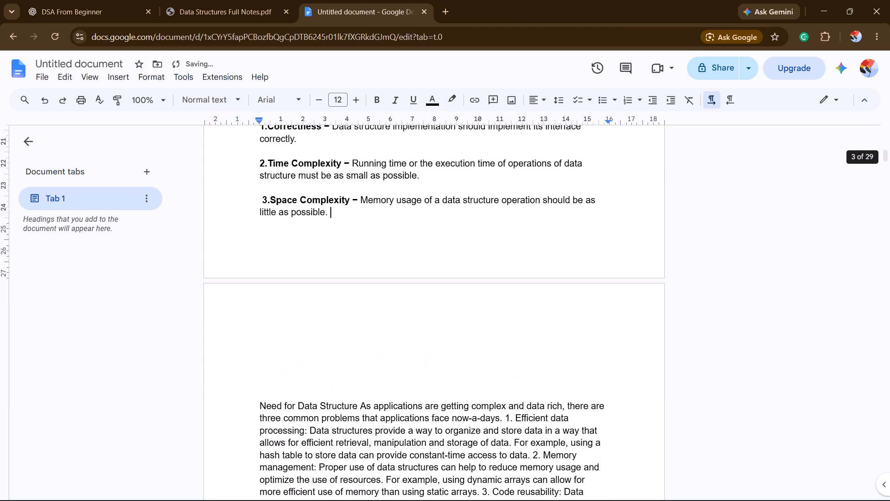
pyautogui.scroll(1, 470, 391)
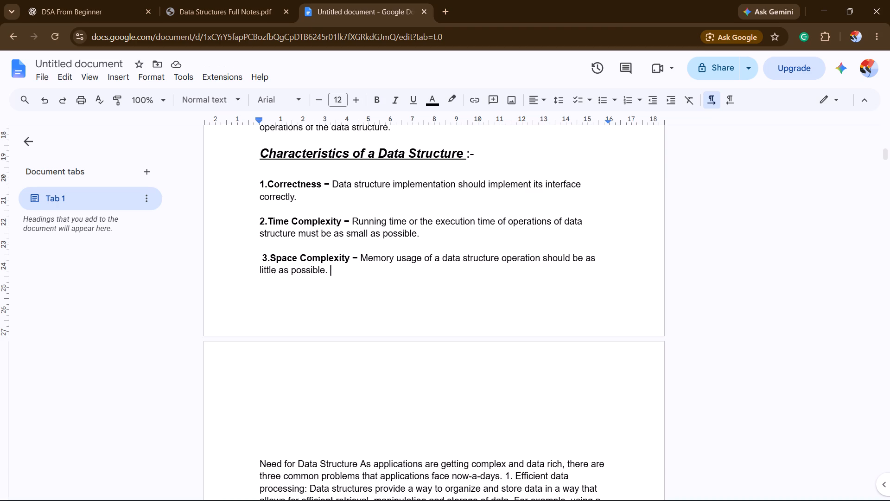
pyautogui.click(207, 0)
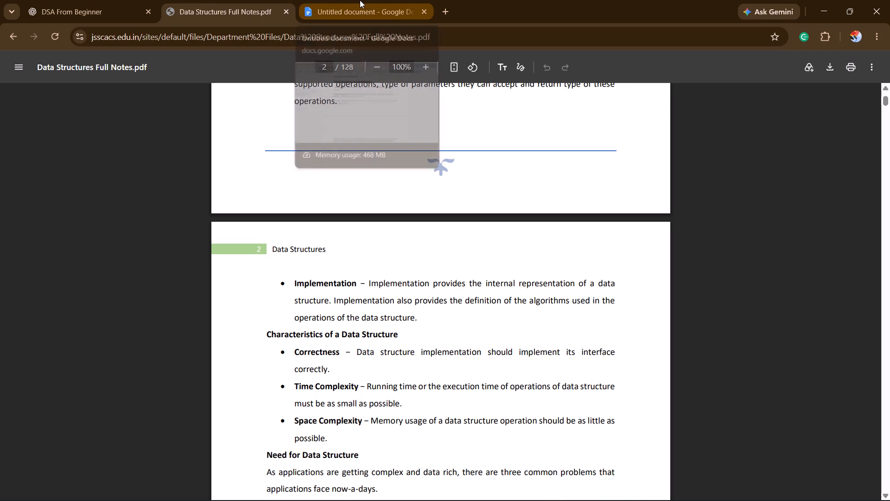
pyautogui.click(360, 0)
pyautogui.scroll(-1, 409, 203)
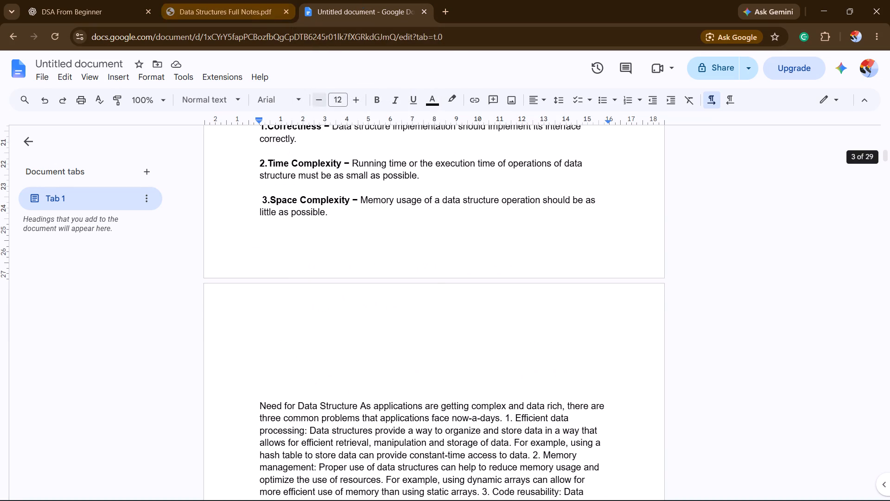
pyautogui.scroll(-2, 432, 286)
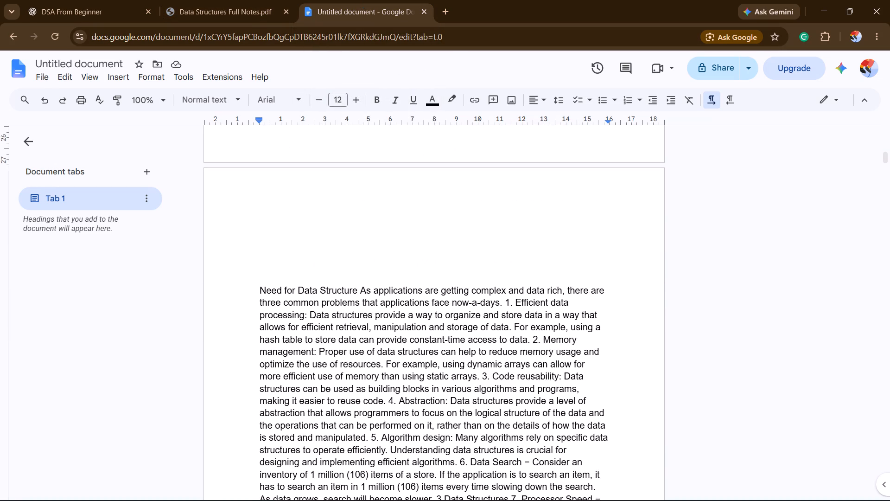
pyautogui.click(259, 0)
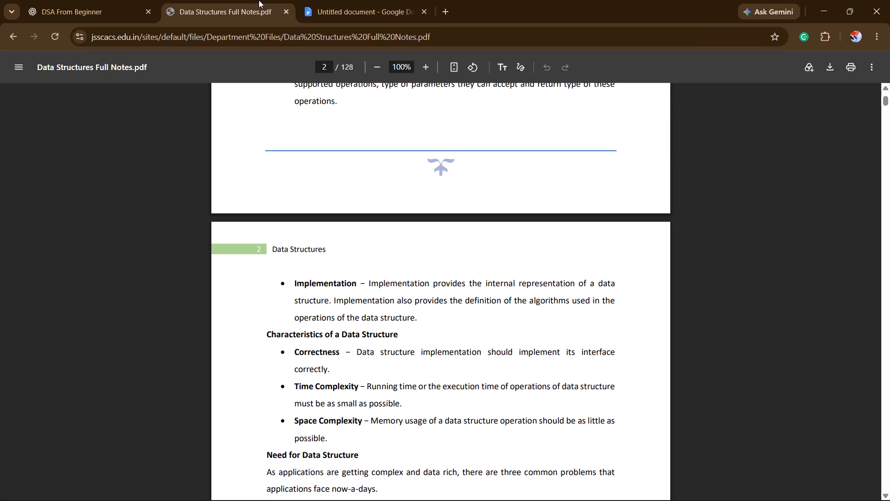
pyautogui.scroll(-3, 385, 238)
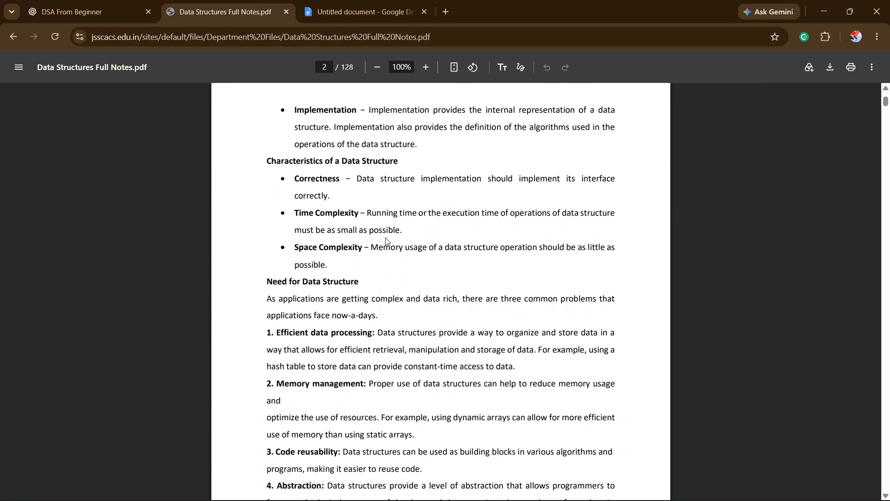
pyautogui.scroll(-3, 363, 264)
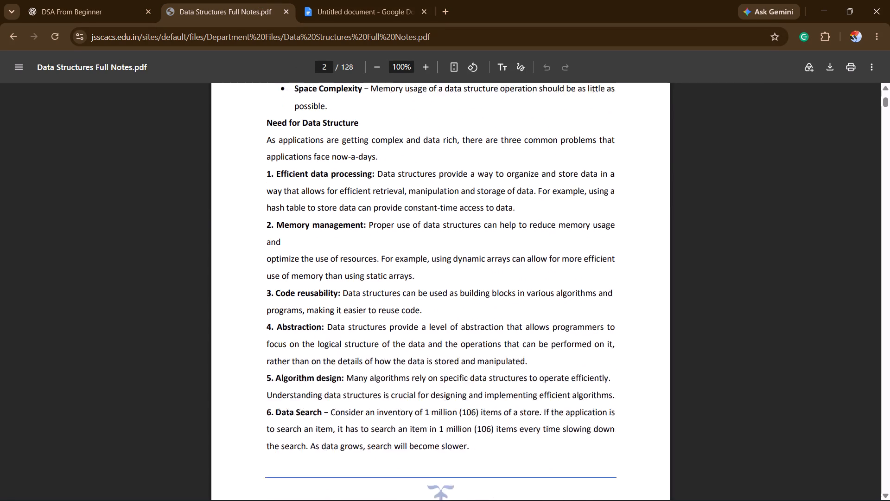
pyautogui.scroll(-3, 363, 270)
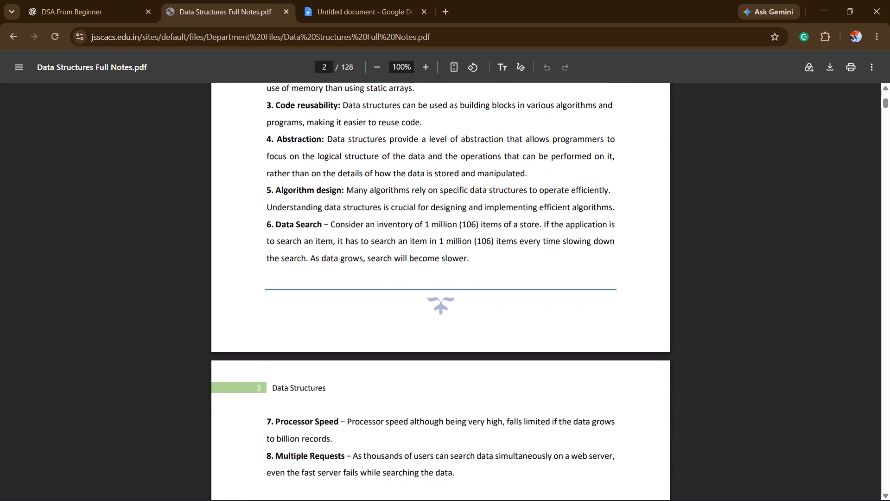
pyautogui.scroll(-4, 357, 235)
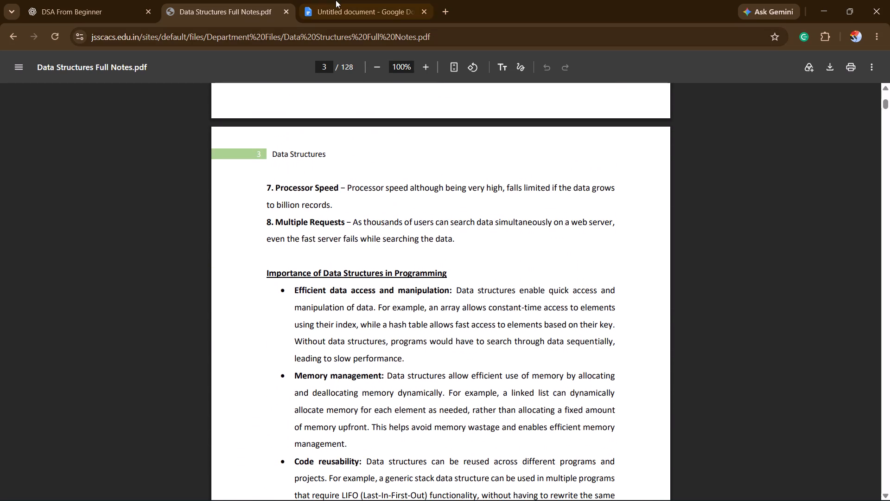
# Back in the Google document, start items 1 and 2 of Need for Data Structure on new lines, with a blank line before item 2.
pyautogui.click(334, 0)
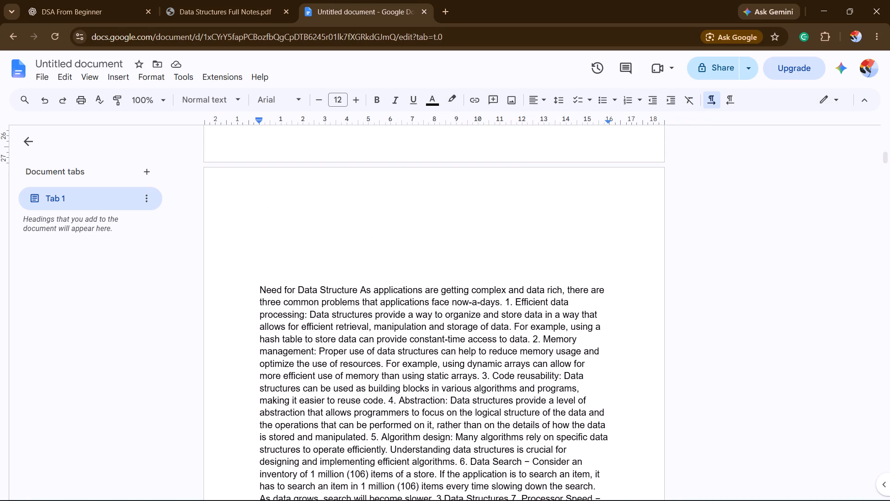
pyautogui.click(504, 302)
pyautogui.press('Return')
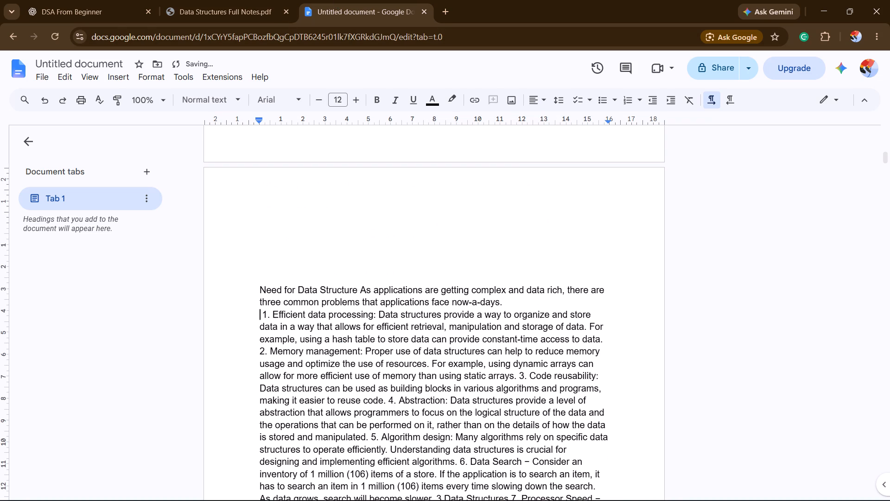
pyautogui.click(255, 349)
pyautogui.press('Return')
pyautogui.press('Return')
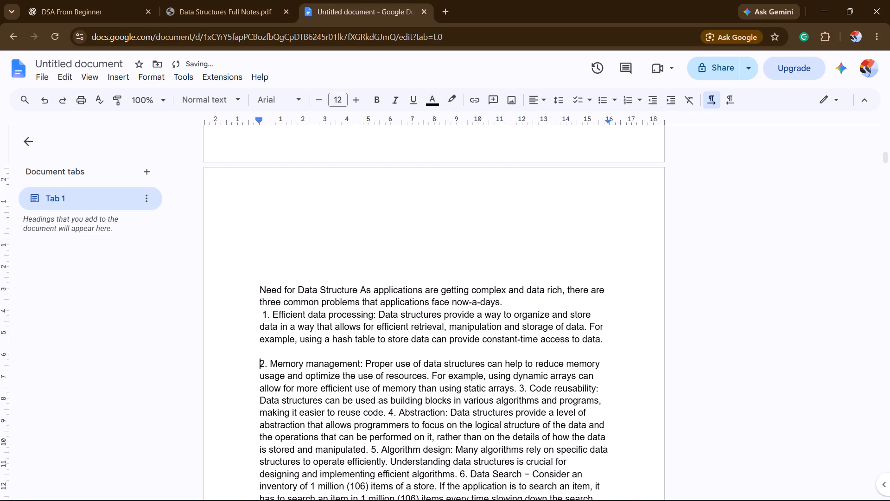
# Break the Need for Data Structure text so items 3 (Code reusability) through 7 (Processor Speed) each start on a new line.
pyautogui.scroll(-2, 282, 378)
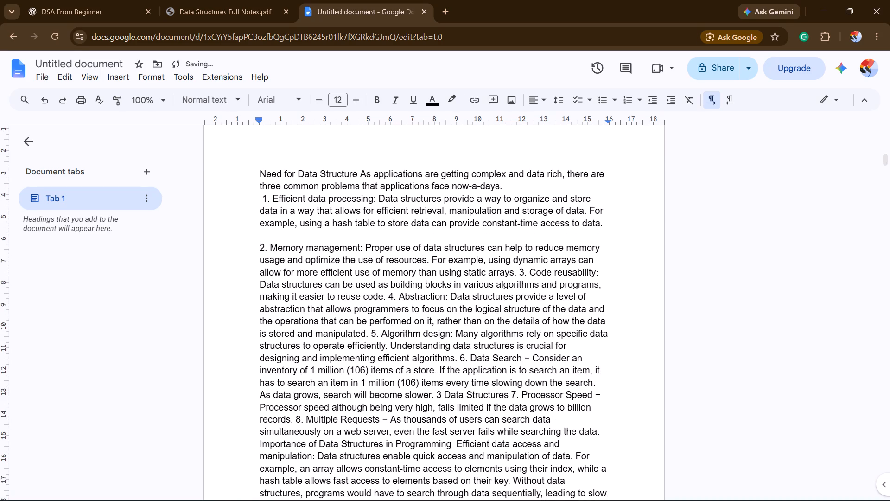
pyautogui.click(518, 275)
pyautogui.press('Return')
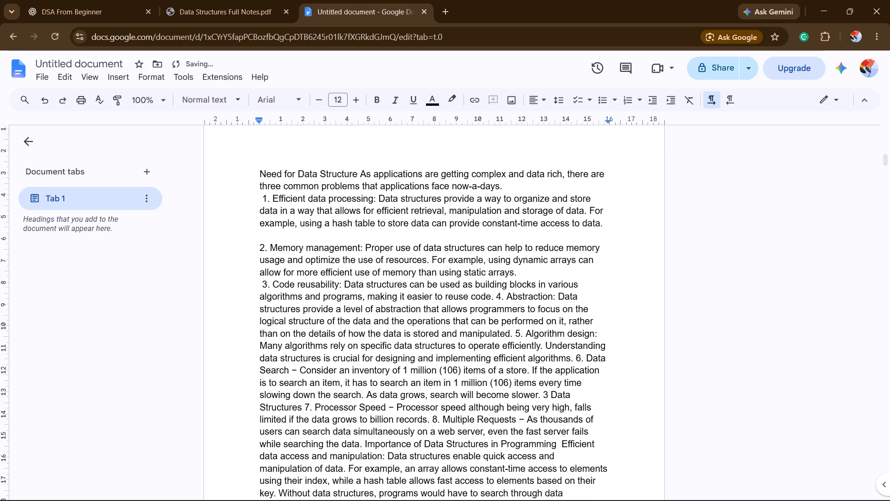
pyautogui.click(497, 296)
pyautogui.press('Return')
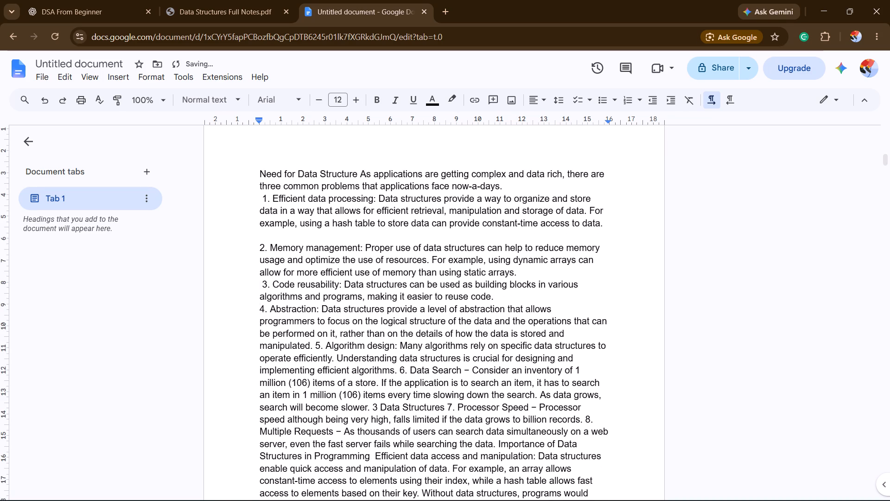
pyautogui.click(315, 347)
pyautogui.press('Return')
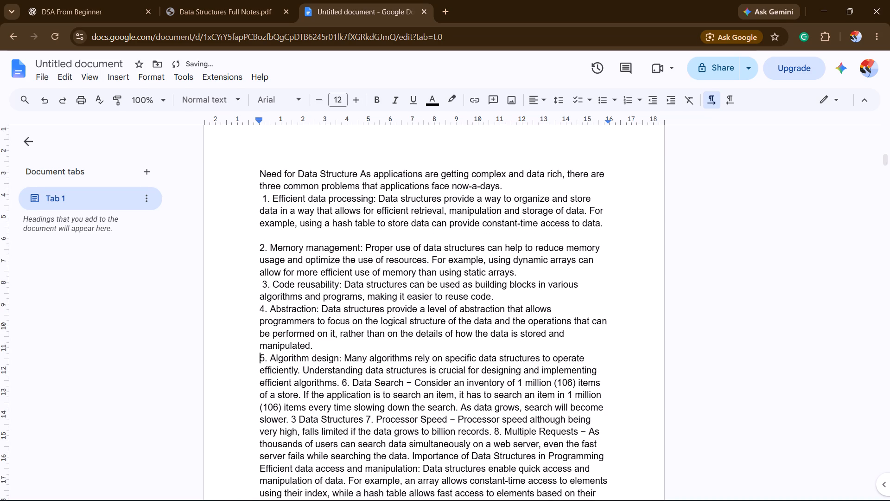
pyautogui.click(341, 382)
pyautogui.press('Return')
pyautogui.scroll(-2, 341, 380)
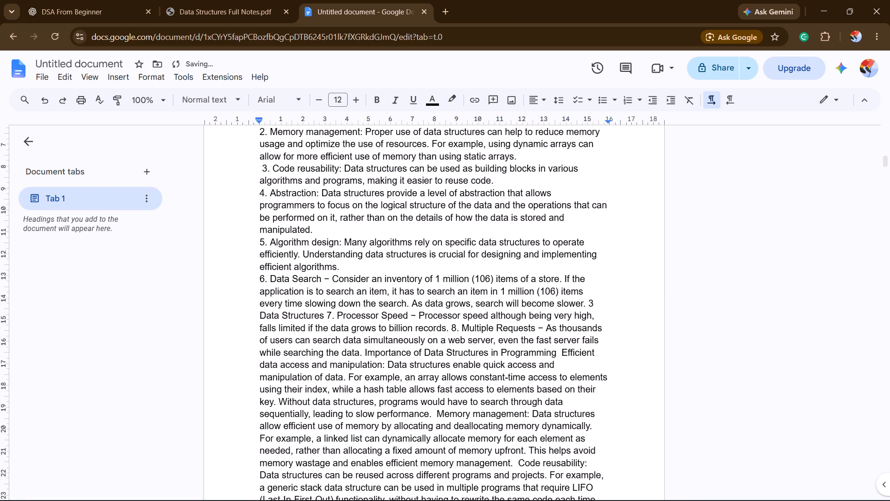
pyautogui.click(327, 317)
pyautogui.press('Return')
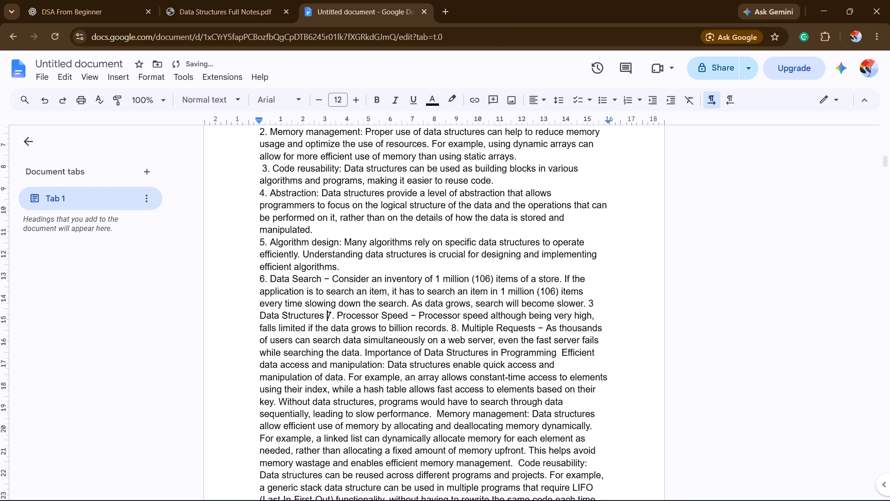
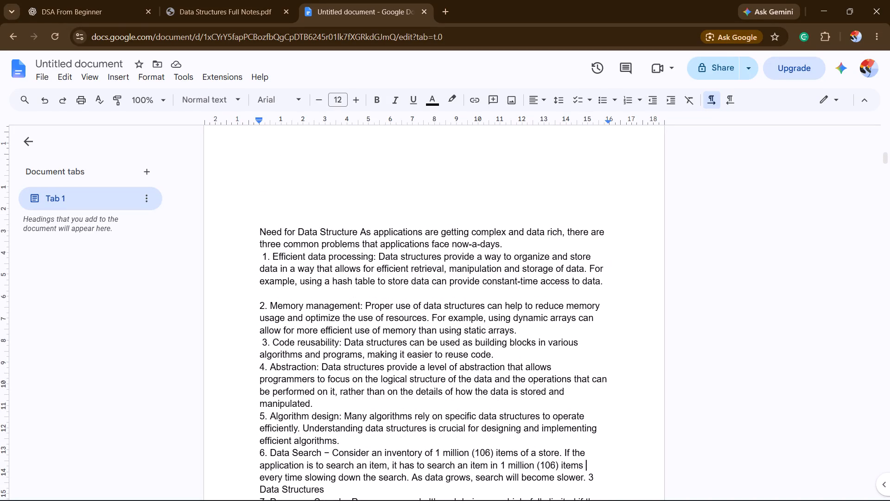
# Add the heading "Need for Data structure" on a blank line above the Need for Data Structure paragraph.
pyautogui.scroll(1, 294, 232)
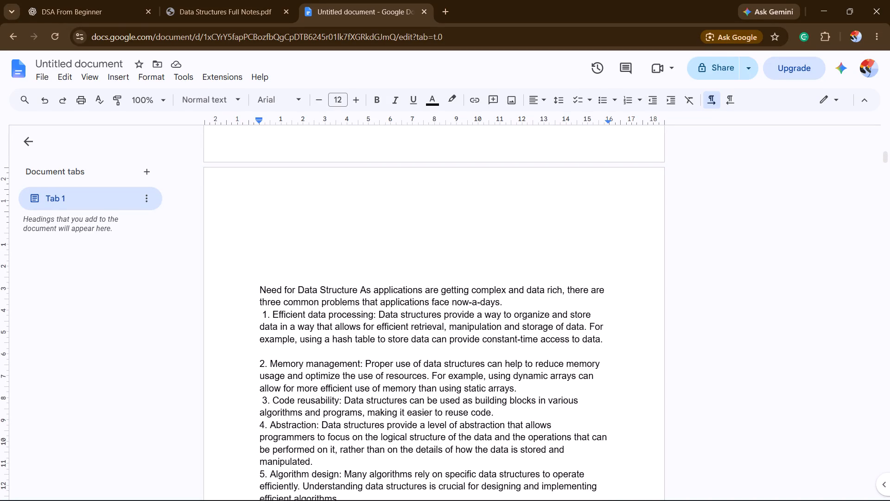
pyautogui.click(267, 263)
pyautogui.click(266, 213)
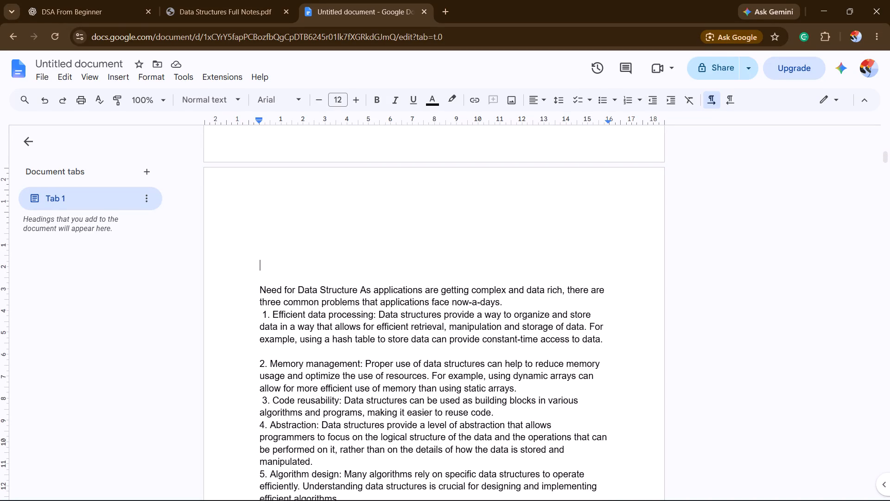
pyautogui.click(268, 206)
pyautogui.click(268, 201)
pyautogui.hotkey('shift', 'n')
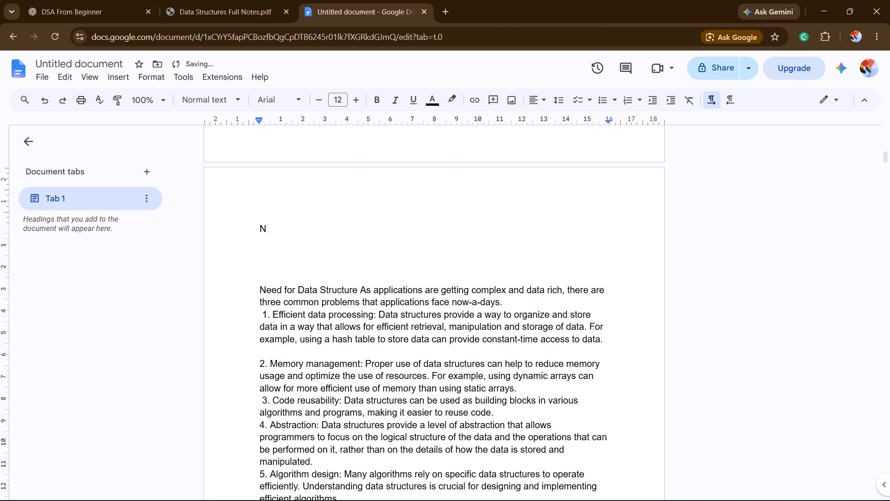
pyautogui.write('eed')
pyautogui.press('space')
pyautogui.write('for')
pyautogui.press('space')
pyautogui.write('dst')
pyautogui.press('BackSpace')
pyautogui.press('BackSpace')
pyautogui.press('BackSpace')
pyautogui.write('Data')
pyautogui.press('space')
pyautogui.write('st')
pyautogui.write('ruc')
pyautogui.write('ture')
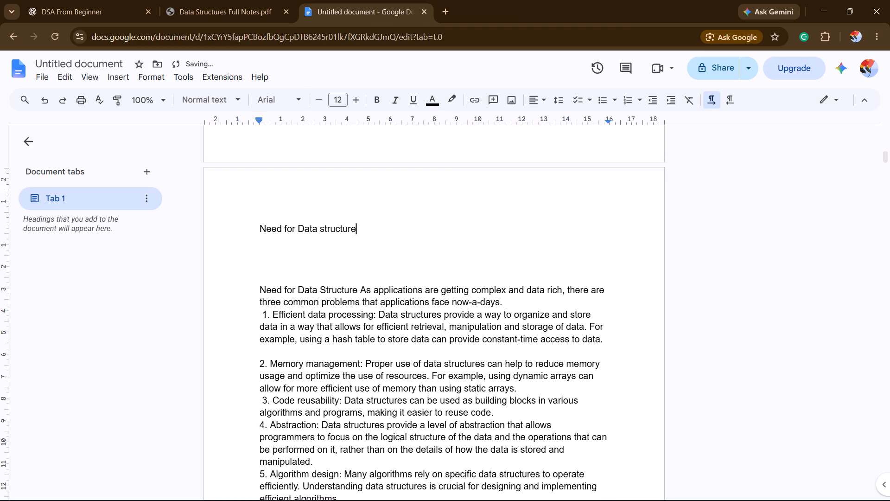
# Format the heading "Need for Data structure" as bold, underlined and italic at font size 14.
pyautogui.moveTo(364, 226); pyautogui.dragTo(329, 228)
pyautogui.moveTo(329, 228); pyautogui.dragTo(256, 229)
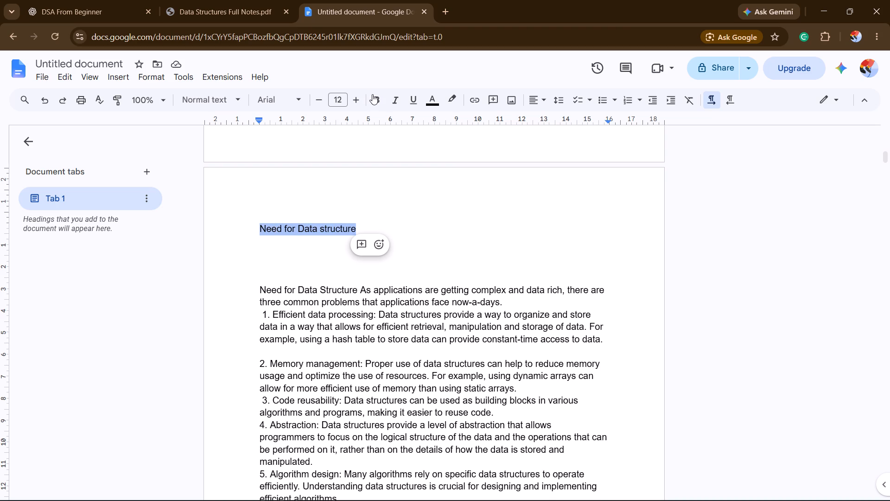
pyautogui.click(372, 94)
pyautogui.doubleClick(355, 101)
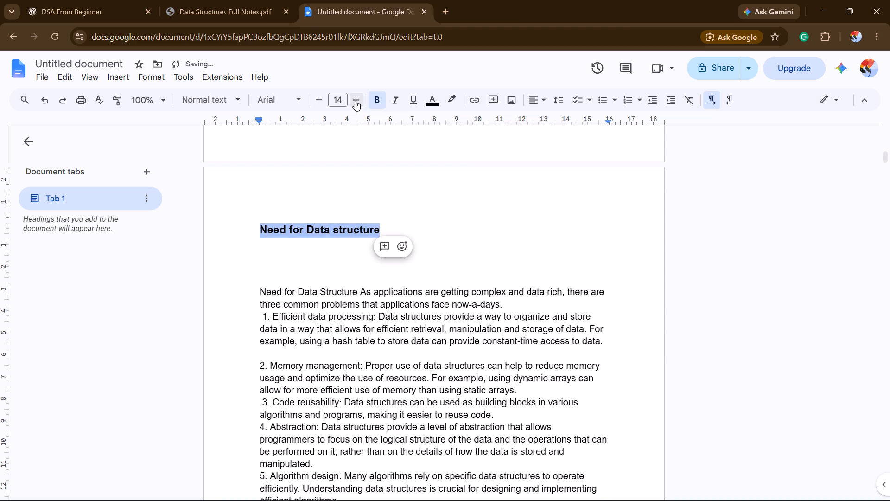
pyautogui.click(408, 97)
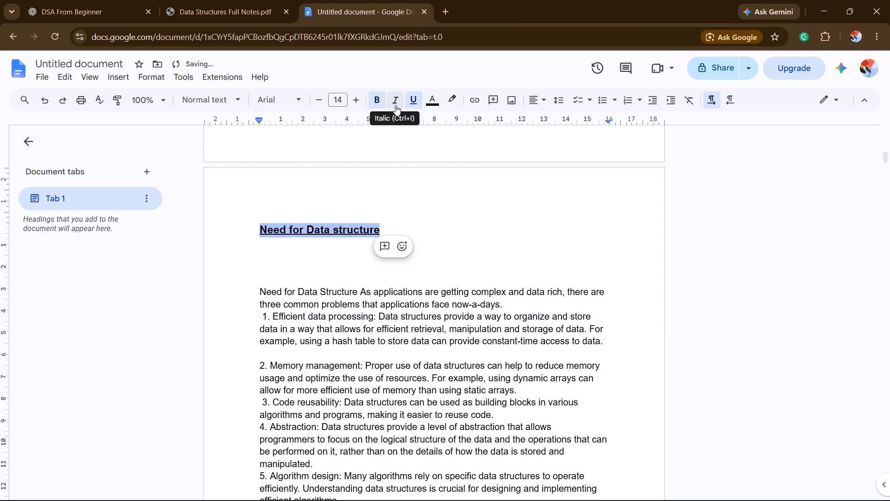
pyautogui.click(395, 105)
pyautogui.click(389, 223)
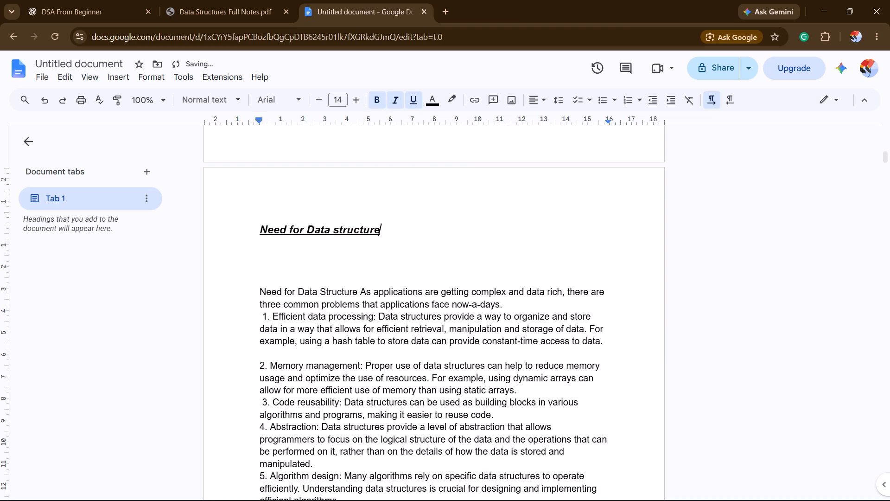
# Append " :-" to the Need for Data structure heading, with the ":-" in bold but neither italic nor underlined.
pyautogui.press('space')
pyautogui.click(390, 100)
pyautogui.click(418, 99)
pyautogui.hotkey('shift', ':')
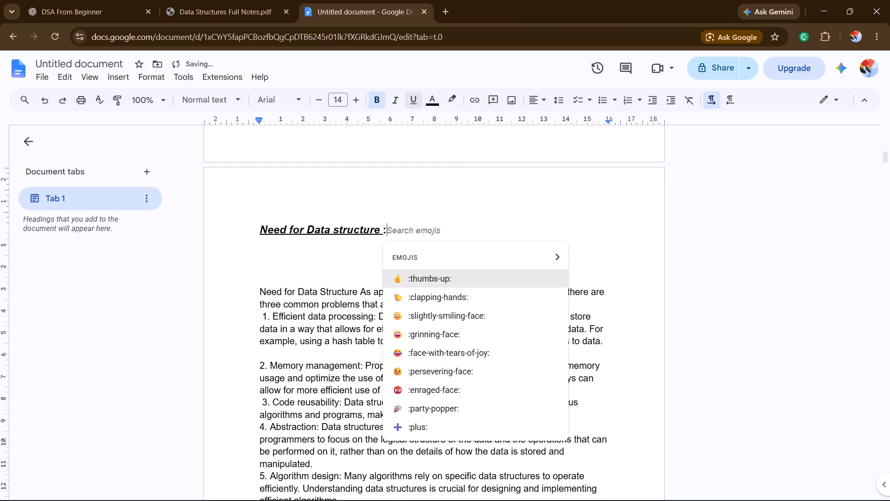
pyautogui.press('-')
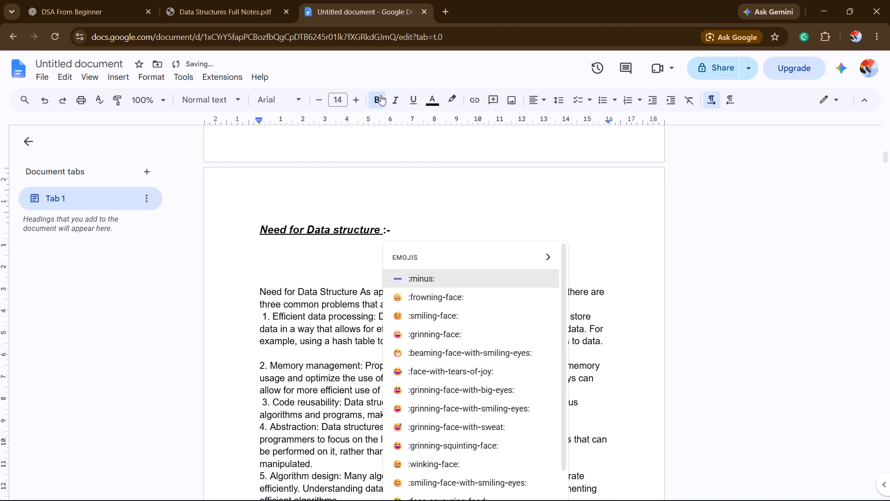
pyautogui.click(381, 95)
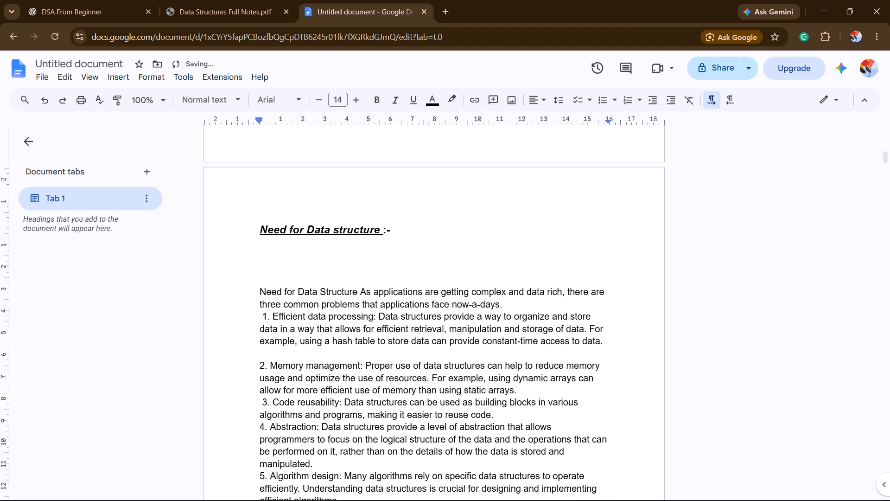
# Reduce the gap below the Need for Data structure heading to one blank line and insert a blank line before item 1.
pyautogui.click(260, 292)
pyautogui.press('BackSpace')
pyautogui.press('BackSpace')
pyautogui.press('BackSpace')
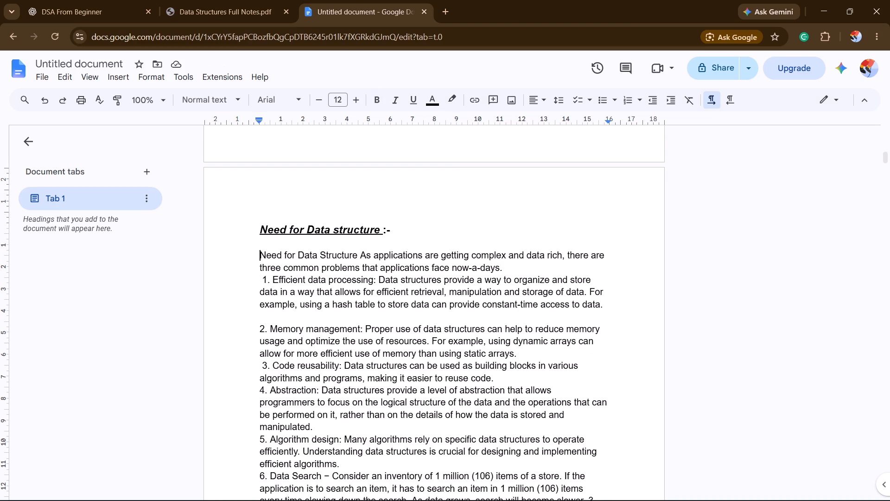
pyautogui.click(516, 268)
pyautogui.click(260, 251)
pyautogui.press('BackSpace')
pyautogui.press('Return')
pyautogui.click(506, 267)
pyautogui.press('Return')
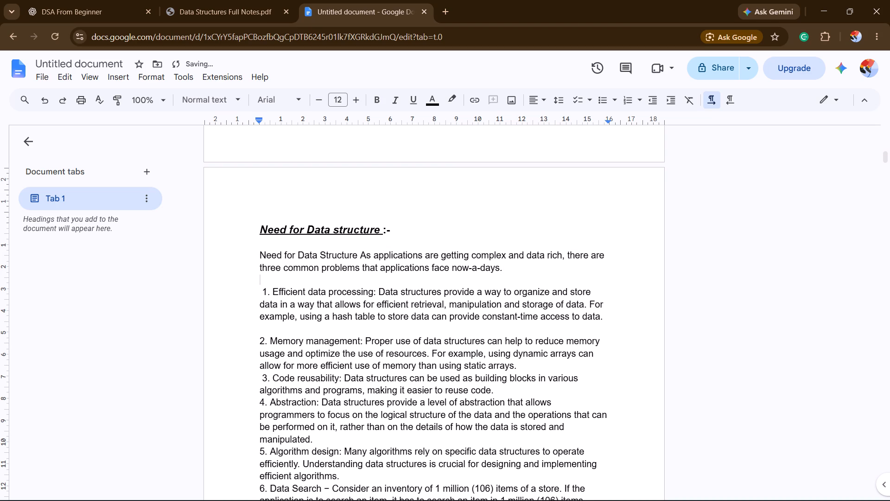
# Start item 8 (Multiple Requests) on a new line and separate the Importance of Data Structures in Programming text with a blank line.
pyautogui.scroll(-4, 494, 277)
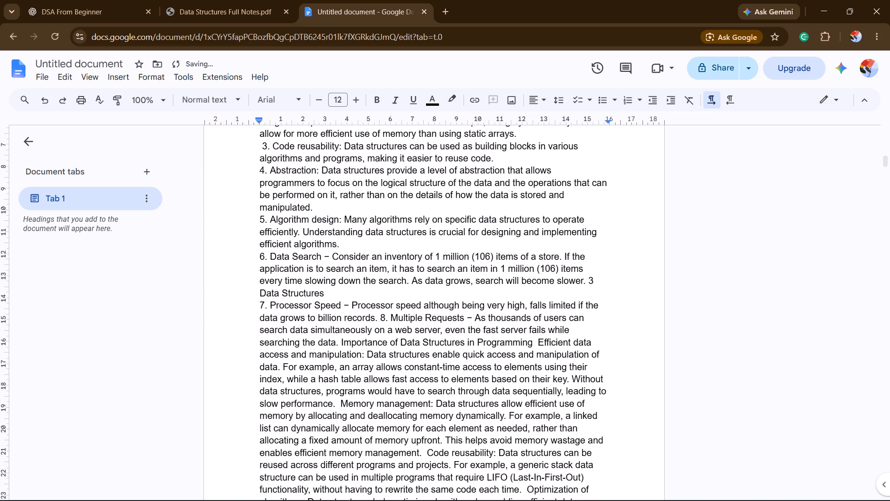
pyautogui.click(379, 317)
pyautogui.press('Return')
pyautogui.scroll(-1, 391, 317)
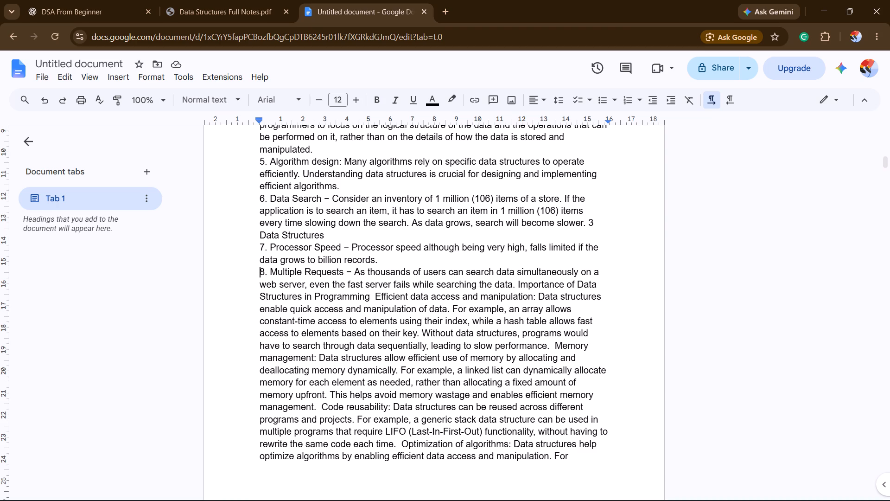
pyautogui.click(518, 284)
pyautogui.press('Return')
pyautogui.press('Return')
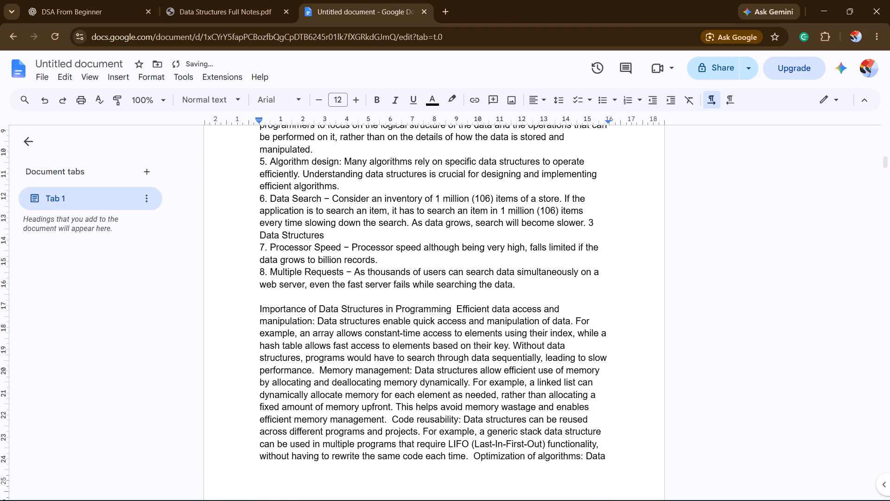
# Insert a blank line before each of items 3 (Code reusability), 4 (Abstraction), 5 (Algorithm design) and 6 (Data Search).
pyautogui.scroll(5, 350, 246)
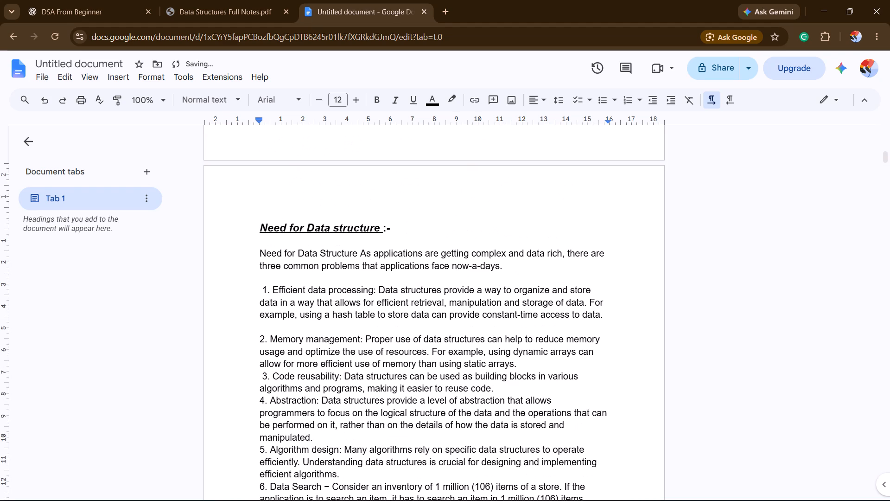
pyautogui.scroll(-2, 313, 247)
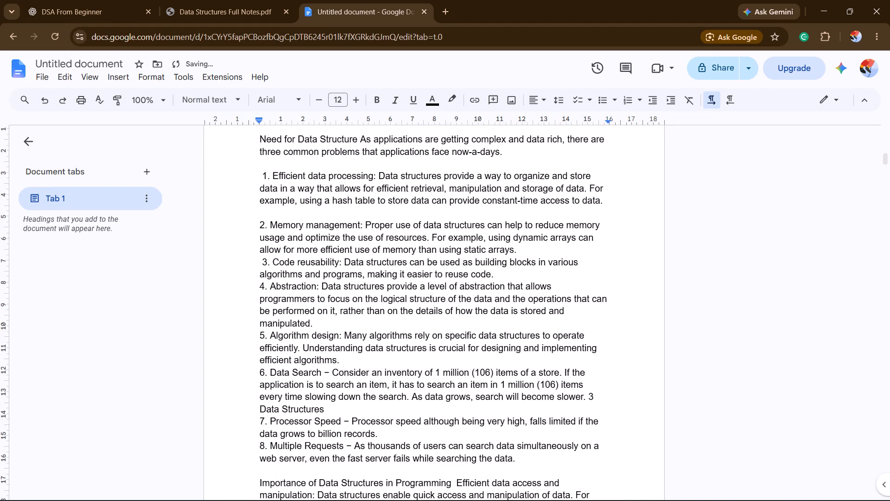
pyautogui.click(258, 262)
pyautogui.press('Return')
pyautogui.click(258, 299)
pyautogui.press('Return')
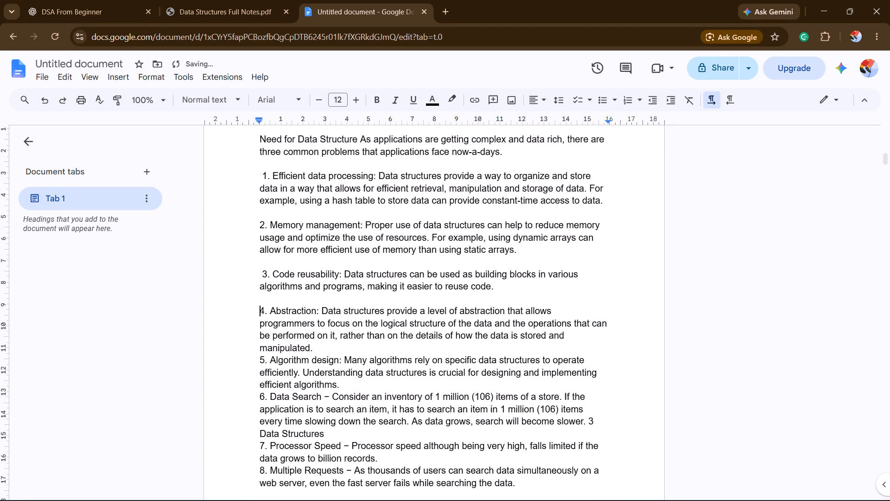
pyautogui.click(253, 360)
pyautogui.press('Return')
pyautogui.click(254, 410)
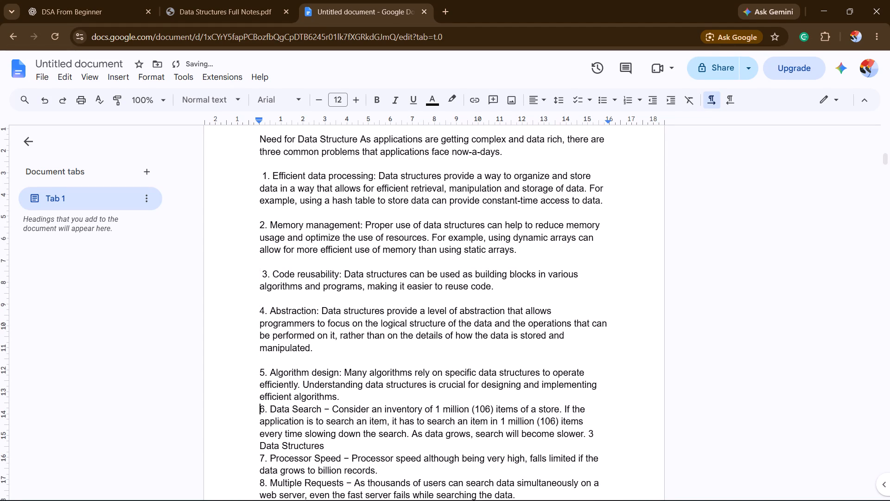
pyautogui.press('Return')
# Insert one blank line before item 7 (Processor Speed) and two blank lines before item 8 (Multiple Requests).
pyautogui.scroll(-2, 259, 405)
pyautogui.click(253, 353)
pyautogui.press('Return')
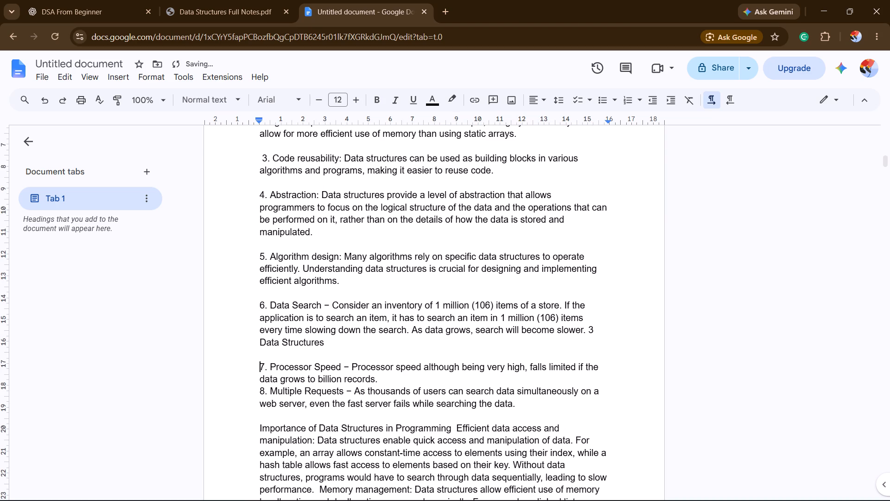
pyautogui.click(258, 392)
pyautogui.press('Return')
pyautogui.press('Return')
pyautogui.scroll(-2, 260, 379)
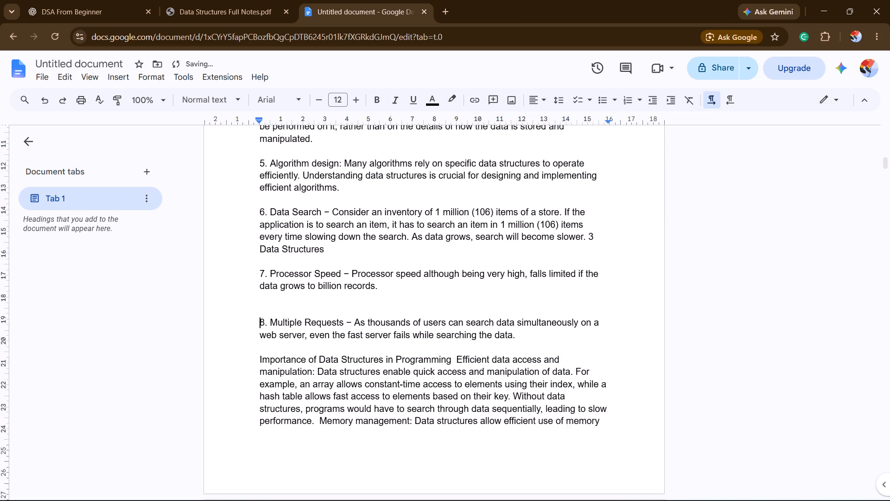
# Push the Importance of Data Structures in Programming text to the top of the next page with five more blank lines.
pyautogui.click(254, 342)
pyautogui.press('Return')
pyautogui.press('Return')
pyautogui.press('Return')
pyautogui.press('Return')
pyautogui.press('Return')
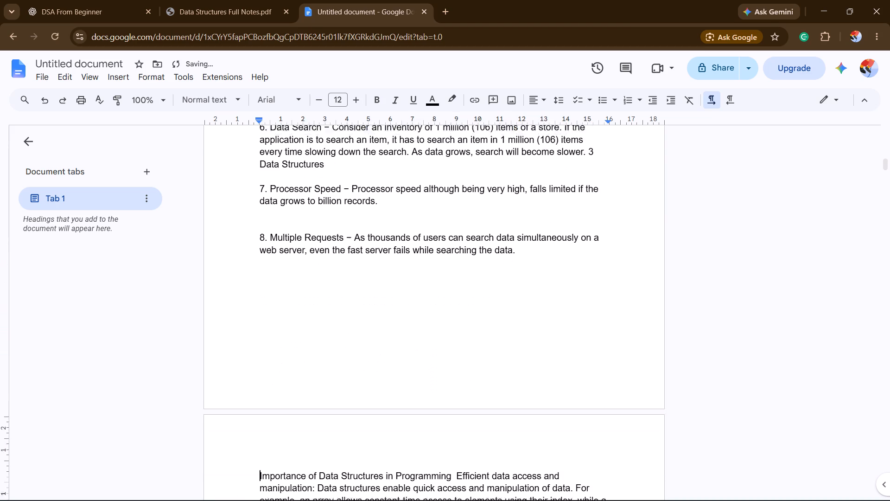
# Bold and underline the labels "1. Efficient data processing:" and "2. Memory management:" in the Need for Data structure section.
pyautogui.scroll(6, 323, 288)
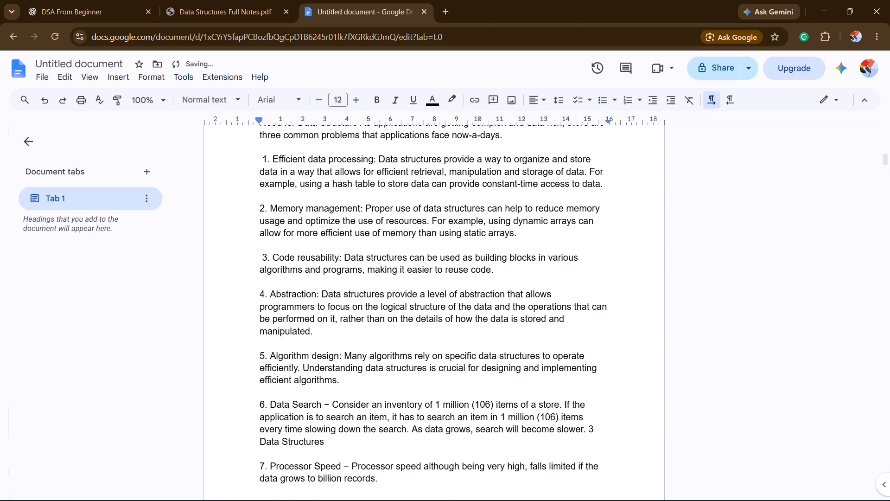
pyautogui.scroll(1, 332, 287)
pyautogui.moveTo(375, 274); pyautogui.dragTo(294, 277)
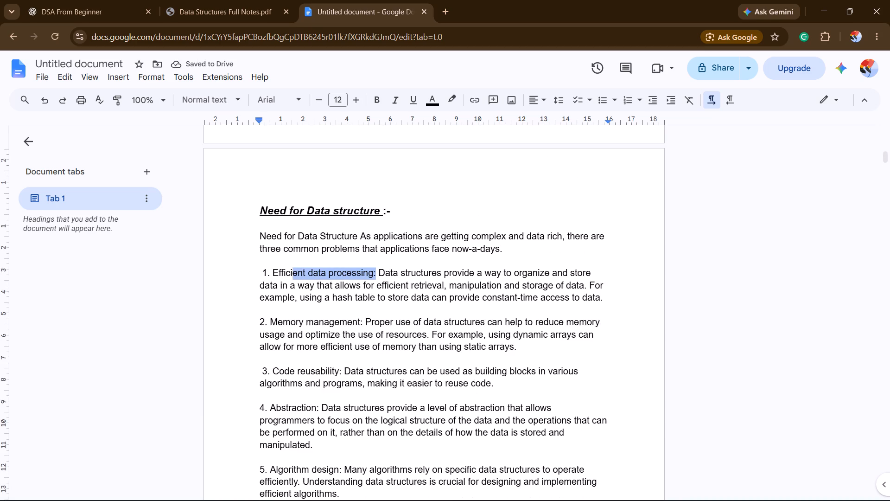
pyautogui.moveTo(294, 277); pyautogui.dragTo(263, 275)
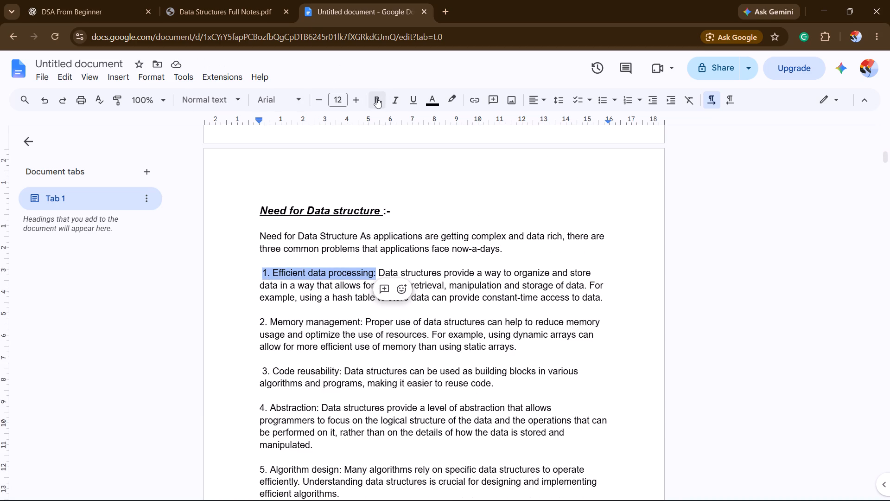
pyautogui.click(376, 98)
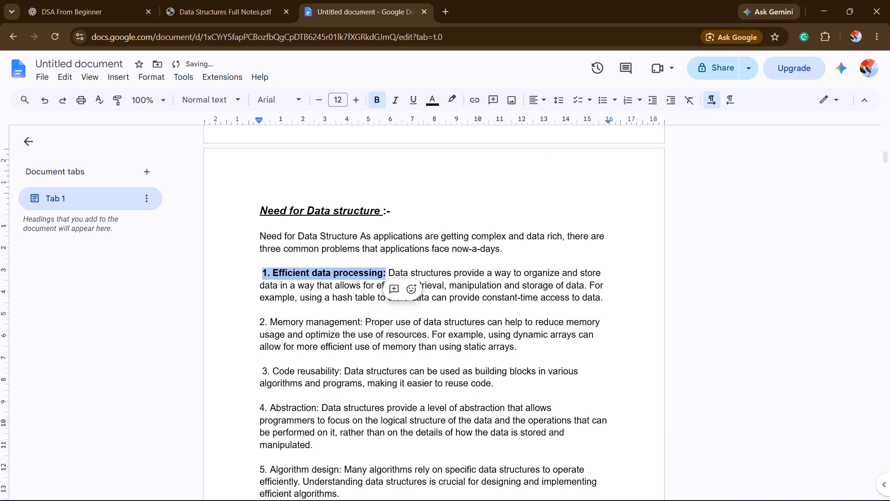
pyautogui.click(408, 100)
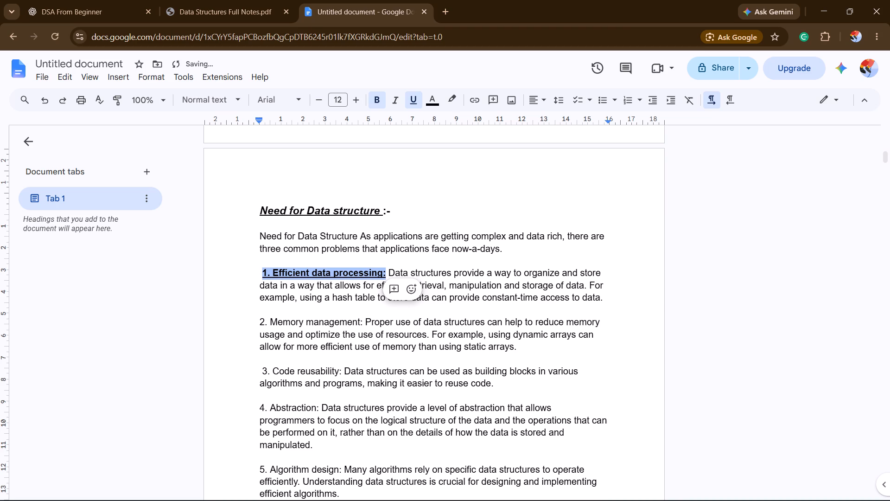
pyautogui.moveTo(362, 322); pyautogui.dragTo(262, 317)
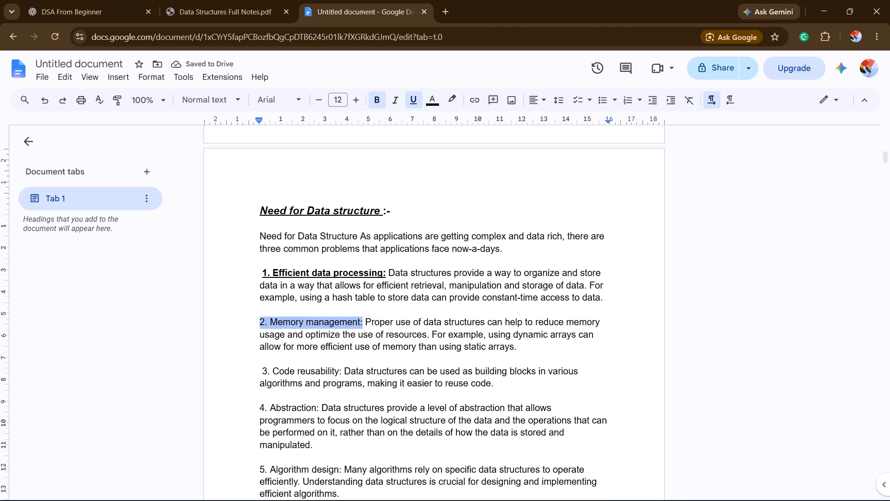
pyautogui.moveTo(262, 317); pyautogui.dragTo(260, 317)
pyautogui.click(377, 107)
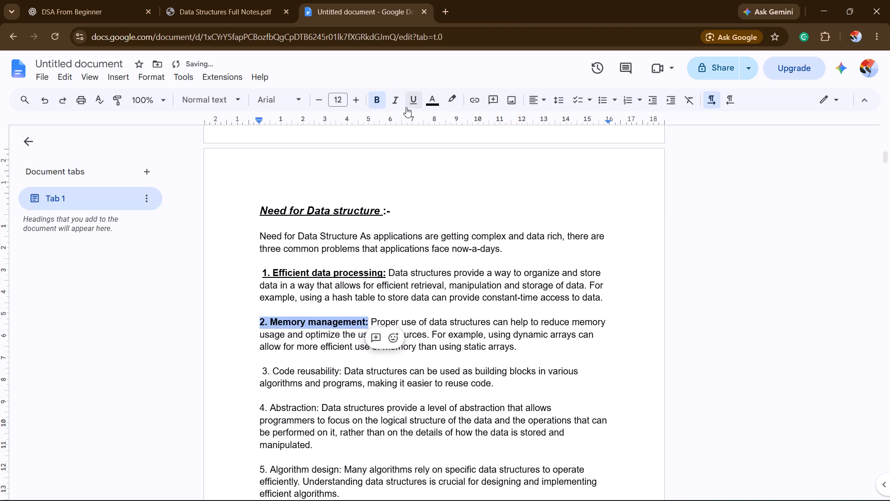
pyautogui.click(413, 107)
# Bold and underline the labels "3. Code reusability:" and "4. Abstraction:" in the numbered list.
pyautogui.scroll(-2, 411, 206)
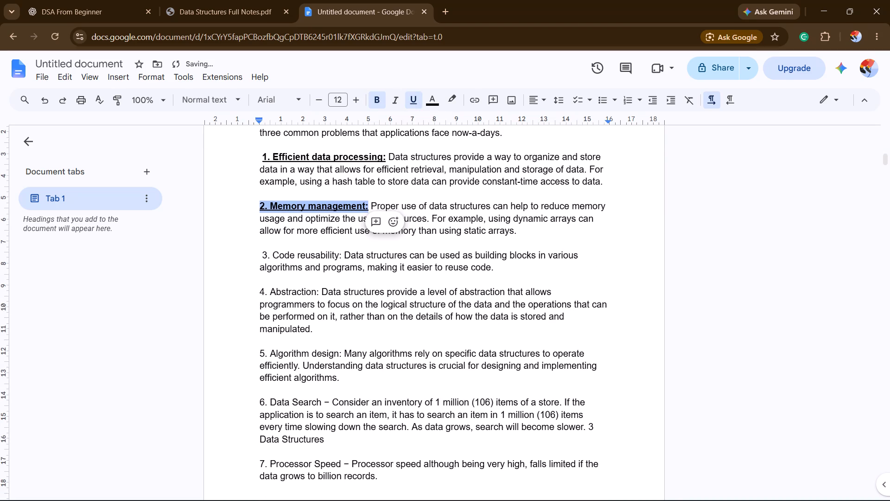
pyautogui.moveTo(343, 254); pyautogui.dragTo(257, 251)
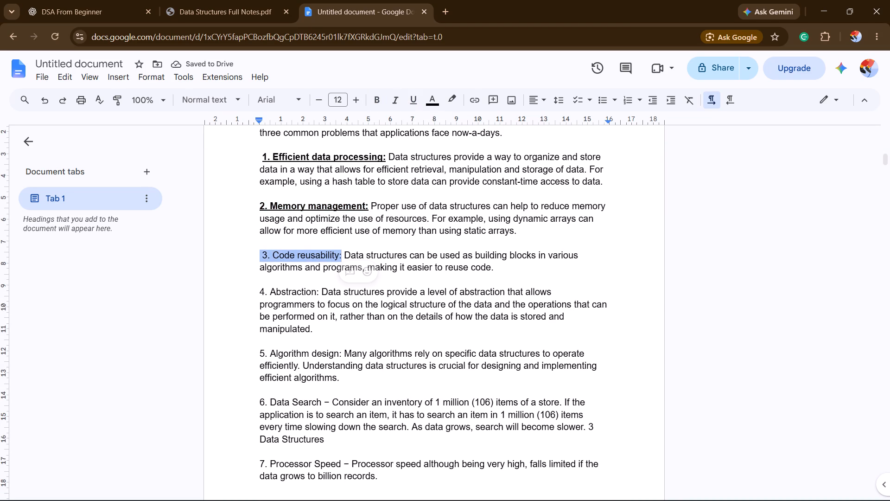
pyautogui.click(409, 104)
pyautogui.click(381, 105)
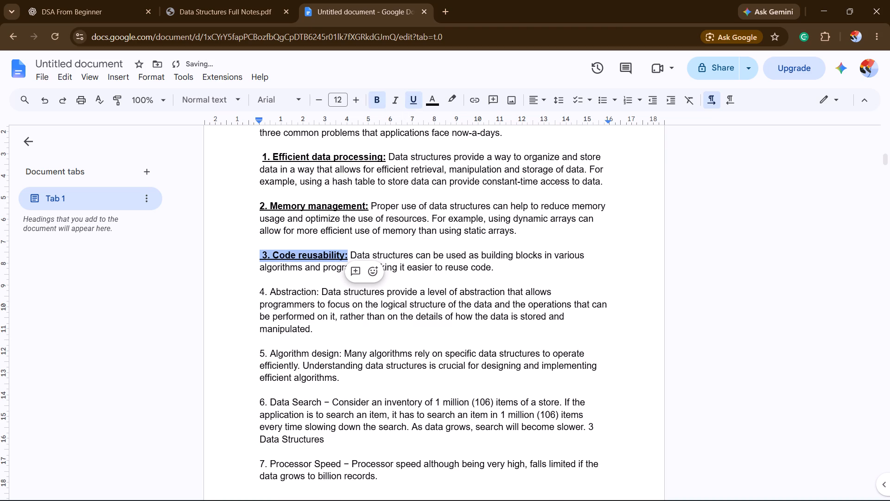
pyautogui.scroll(-2, 374, 194)
pyautogui.click(316, 176)
pyautogui.moveTo(317, 176); pyautogui.dragTo(306, 175)
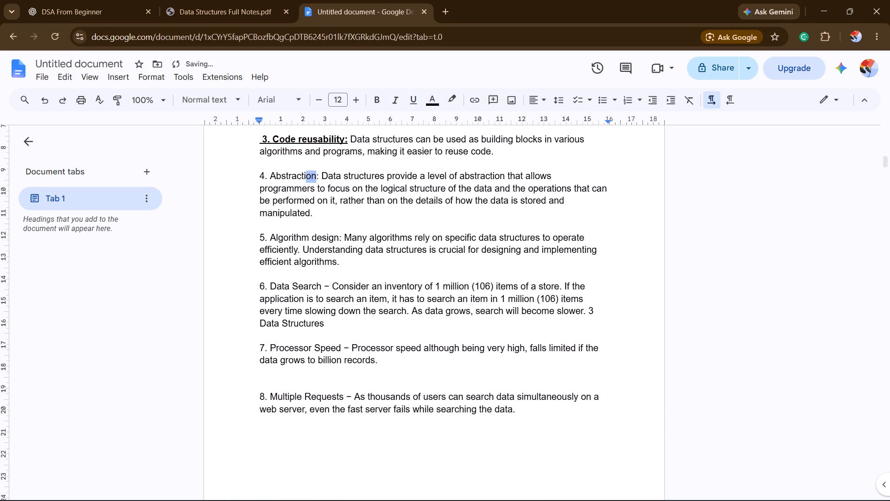
pyautogui.moveTo(306, 175); pyautogui.dragTo(302, 175)
pyautogui.moveTo(320, 176); pyautogui.dragTo(266, 179)
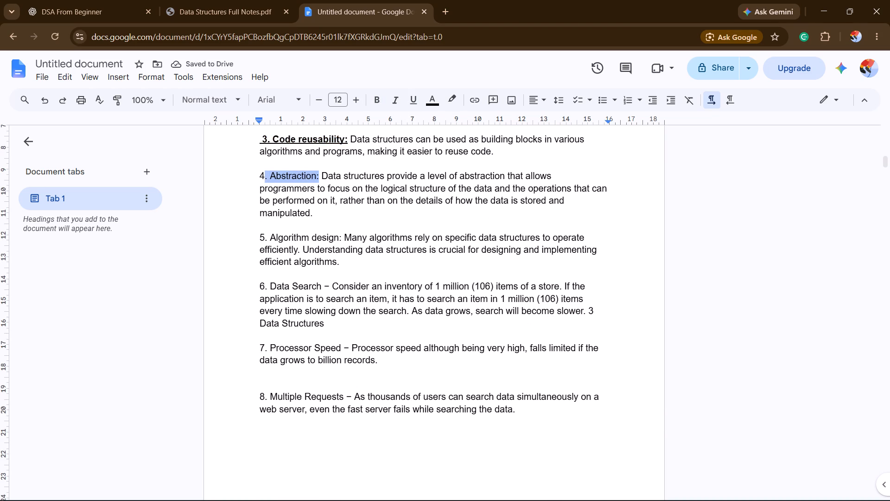
pyautogui.moveTo(266, 179); pyautogui.dragTo(262, 179)
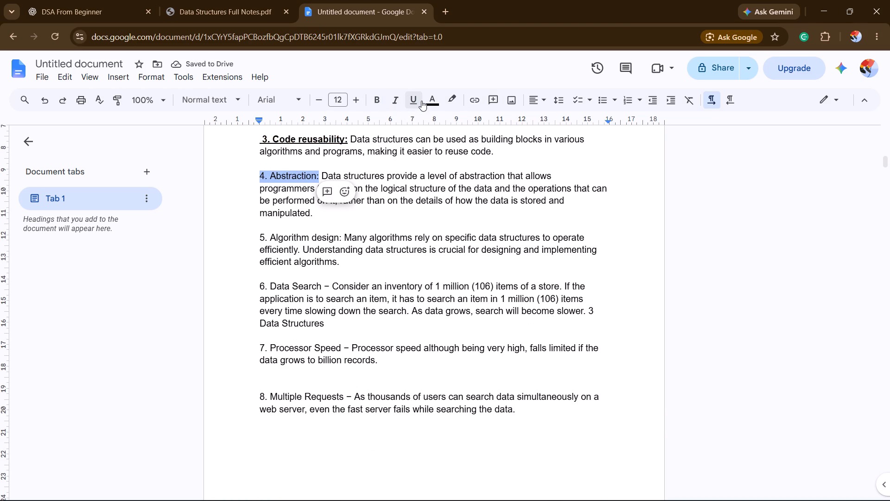
pyautogui.click(419, 101)
pyautogui.click(383, 102)
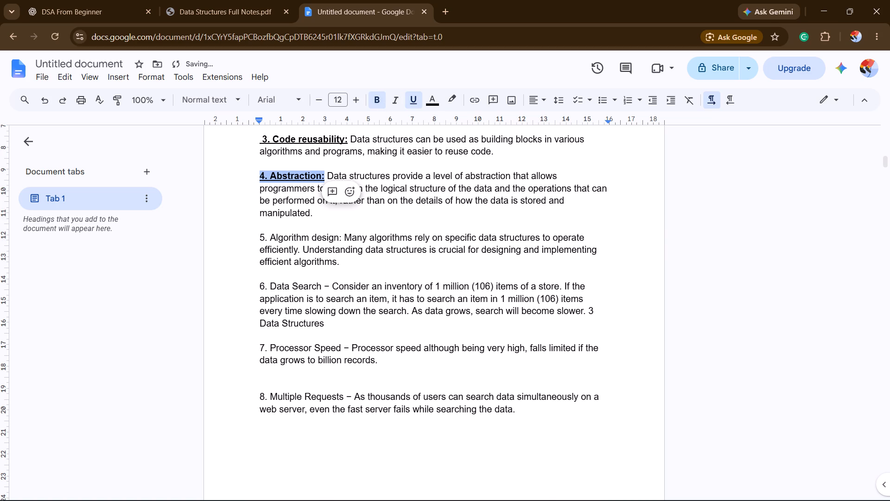
# Bold and underline the labels "5. Algorithm design:" and "6. Data Search −" in the numbered list.
pyautogui.moveTo(341, 238); pyautogui.dragTo(259, 236)
pyautogui.click(381, 96)
pyautogui.click(407, 103)
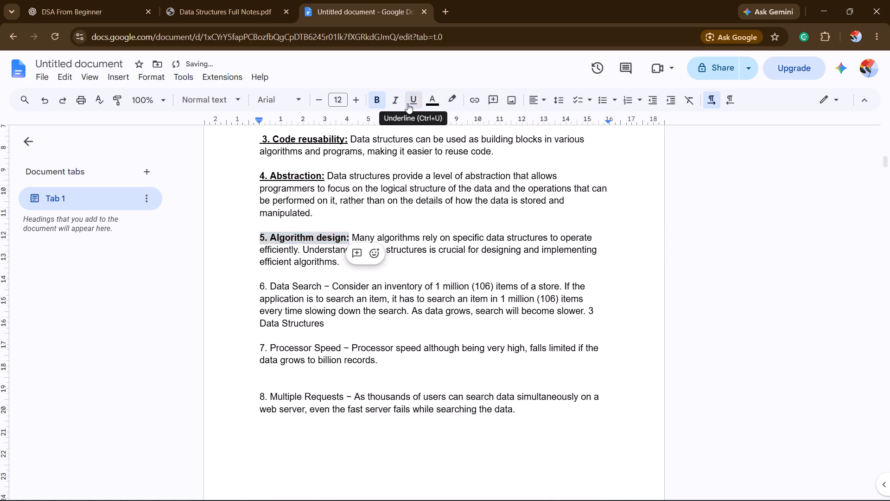
pyautogui.scroll(-1, 402, 142)
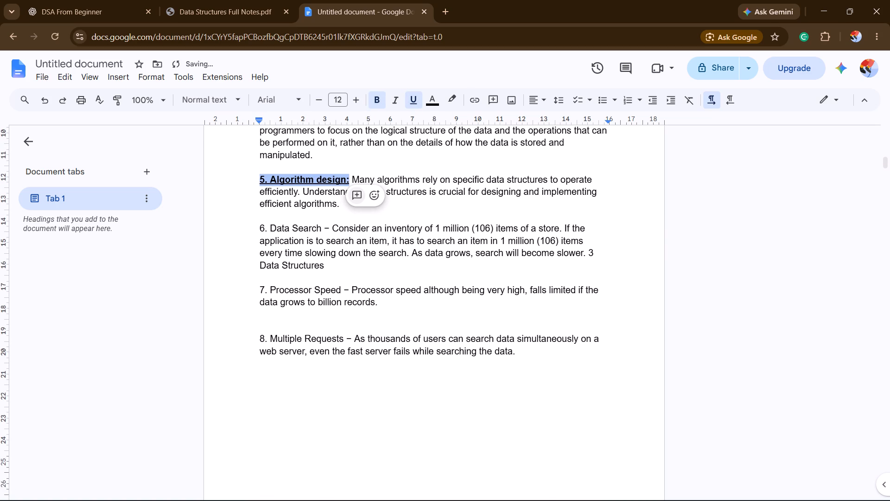
pyautogui.moveTo(331, 228); pyautogui.dragTo(261, 228)
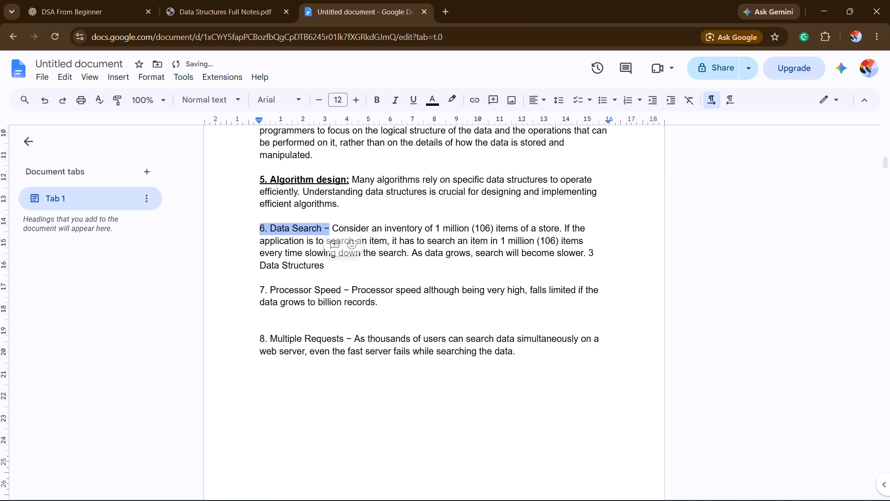
pyautogui.click(421, 97)
pyautogui.click(380, 108)
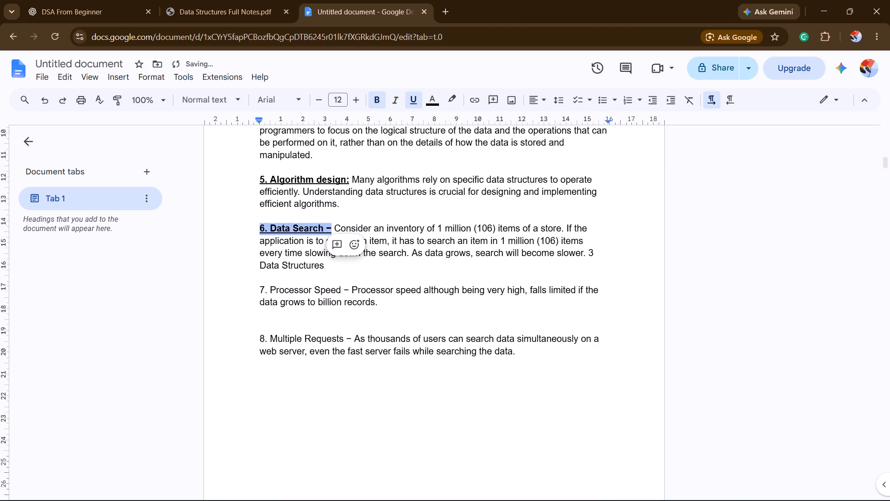
# Bold and underline the labels "7. Processor Speed −" and "8. Multiple Requests −" in the numbered list.
pyautogui.moveTo(348, 286); pyautogui.dragTo(271, 282)
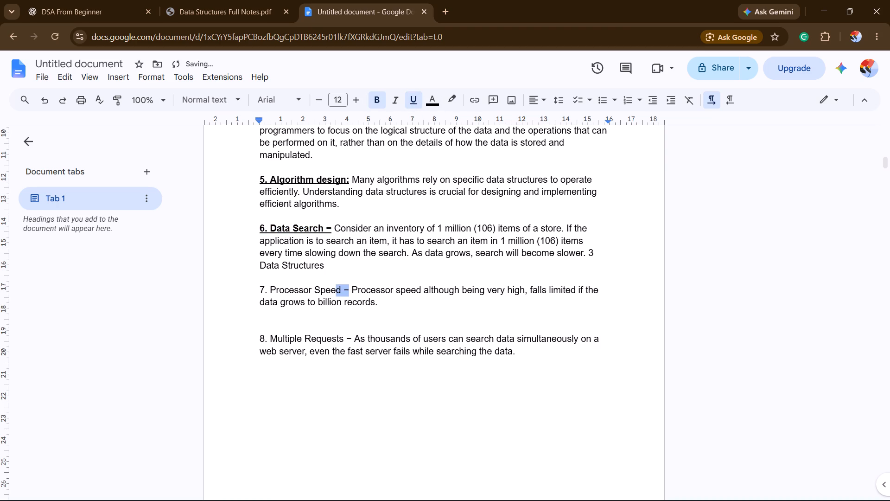
pyautogui.moveTo(271, 282); pyautogui.dragTo(260, 286)
pyautogui.click(415, 103)
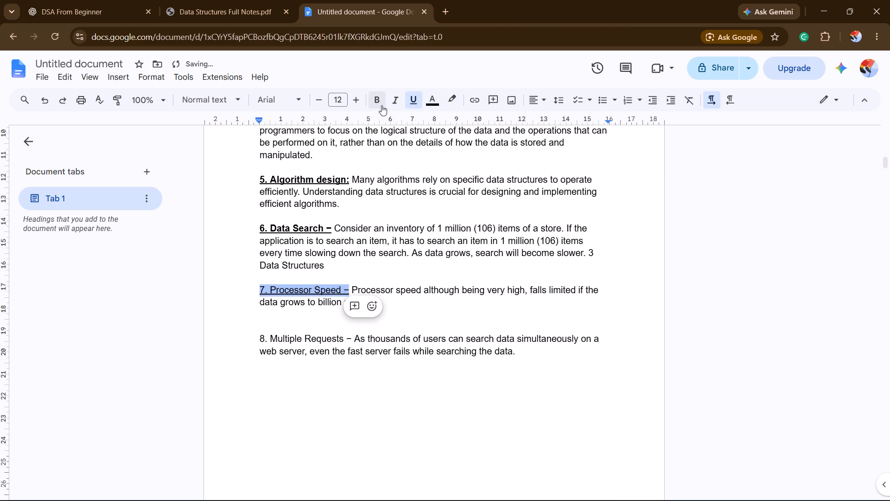
pyautogui.click(381, 105)
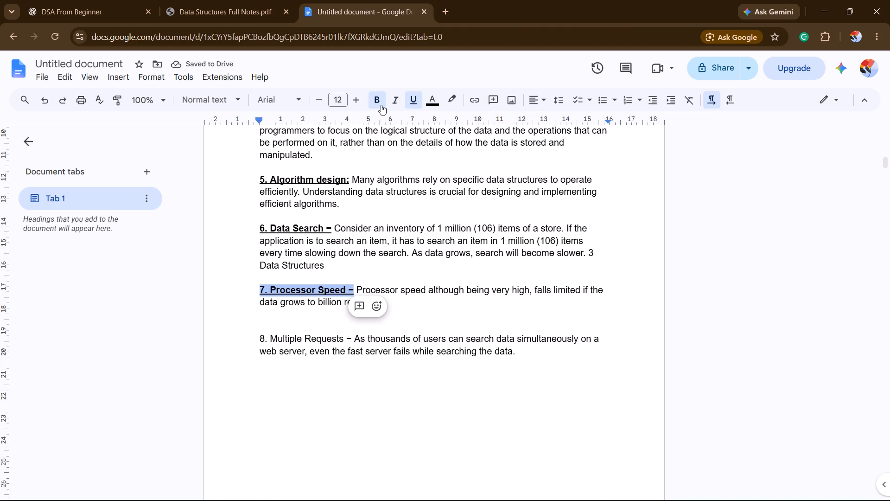
pyautogui.scroll(-1, 404, 117)
pyautogui.scroll(-1, 388, 229)
pyautogui.moveTo(353, 277); pyautogui.dragTo(281, 272)
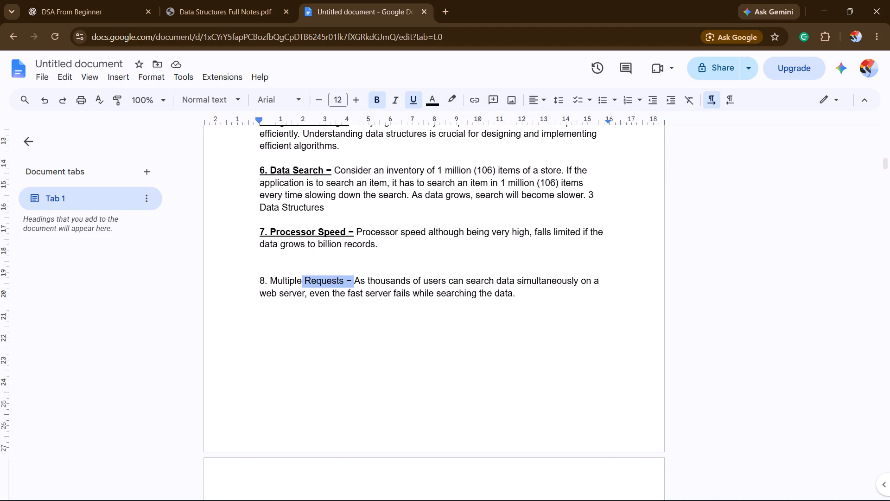
pyautogui.moveTo(281, 272); pyautogui.dragTo(259, 278)
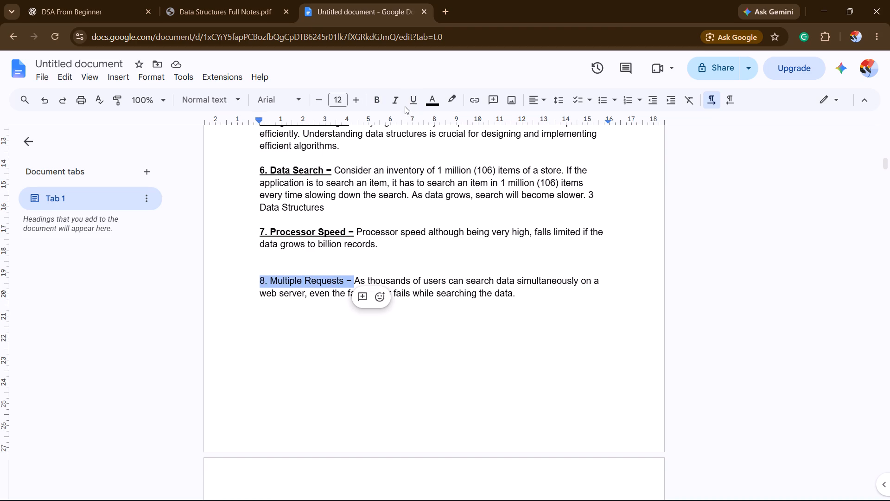
pyautogui.click(414, 98)
pyautogui.click(370, 103)
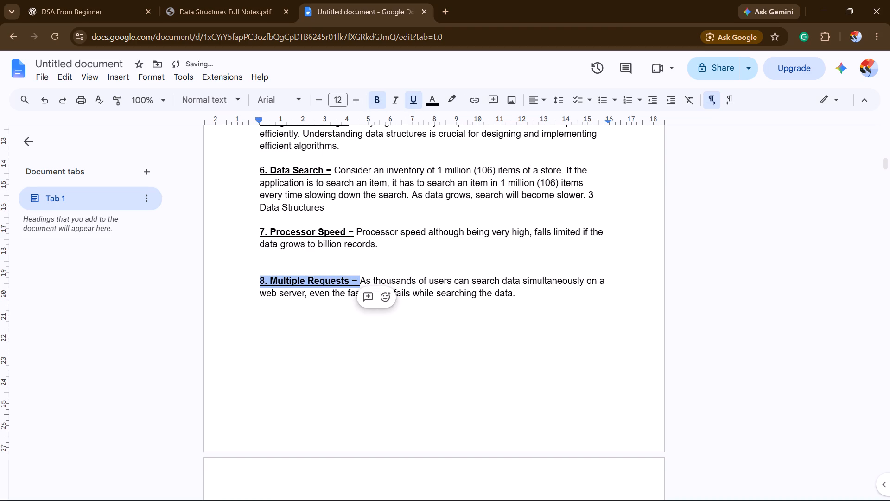
# Review the label formatting and spacing of the numbered points in the Need for Data structure section.
pyautogui.scroll(3, 413, 246)
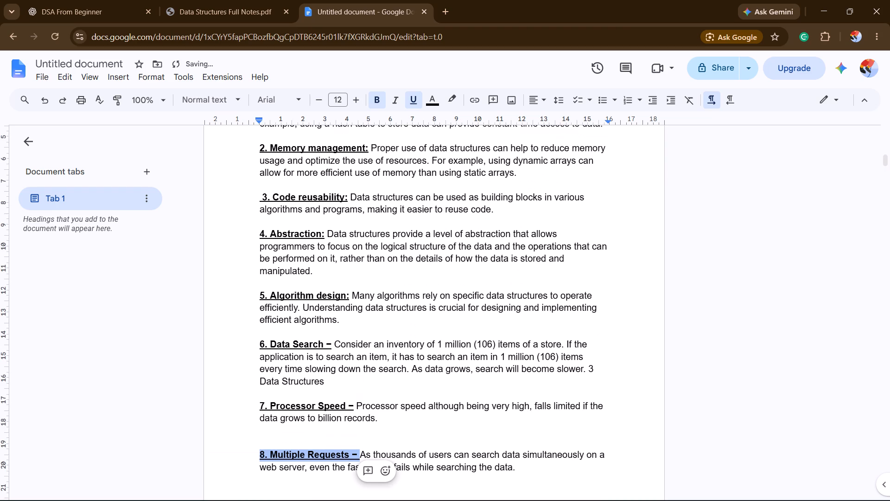
pyautogui.scroll(2, 421, 211)
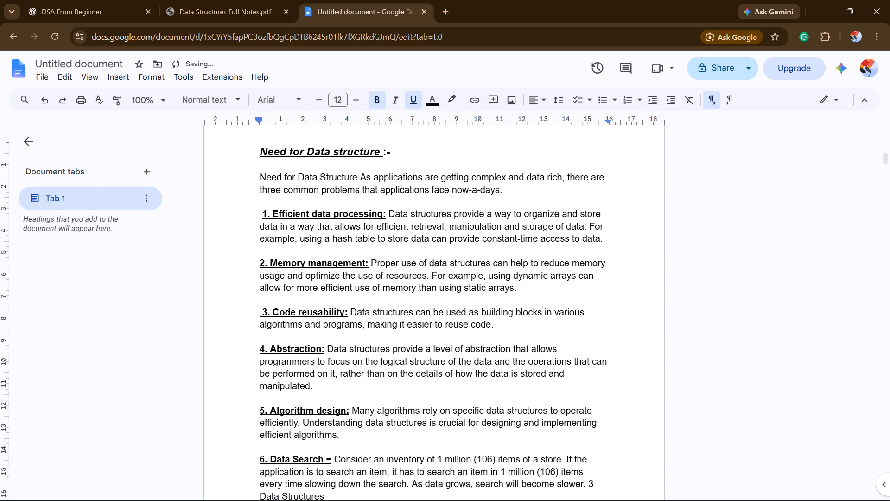
pyautogui.scroll(1, 421, 211)
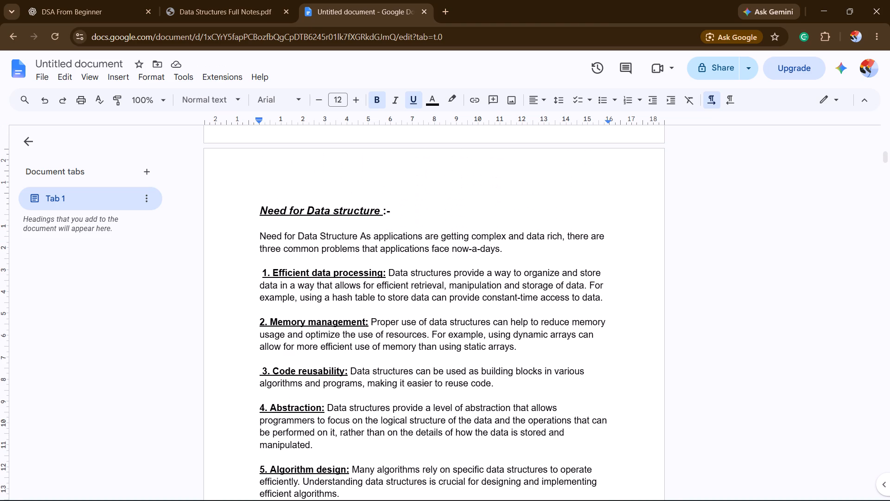
pyautogui.scroll(1, 421, 210)
pyautogui.scroll(-1, 409, 234)
pyautogui.scroll(-1, 339, 298)
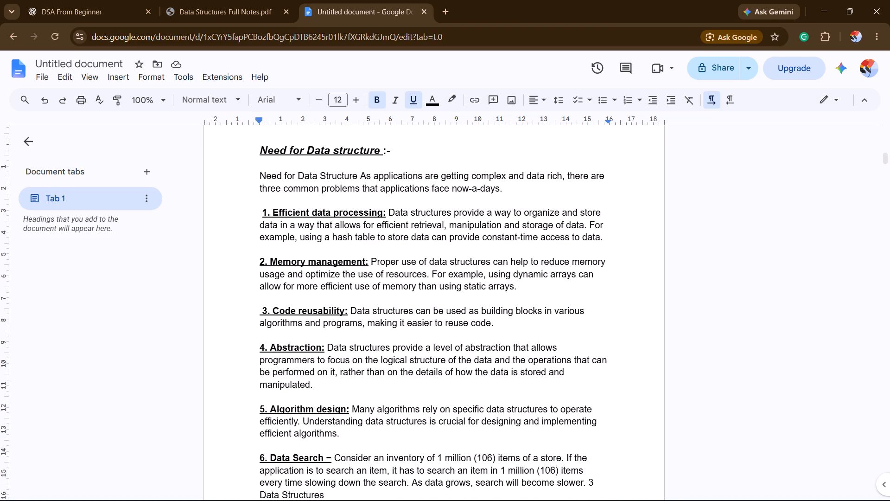
pyautogui.click(606, 241)
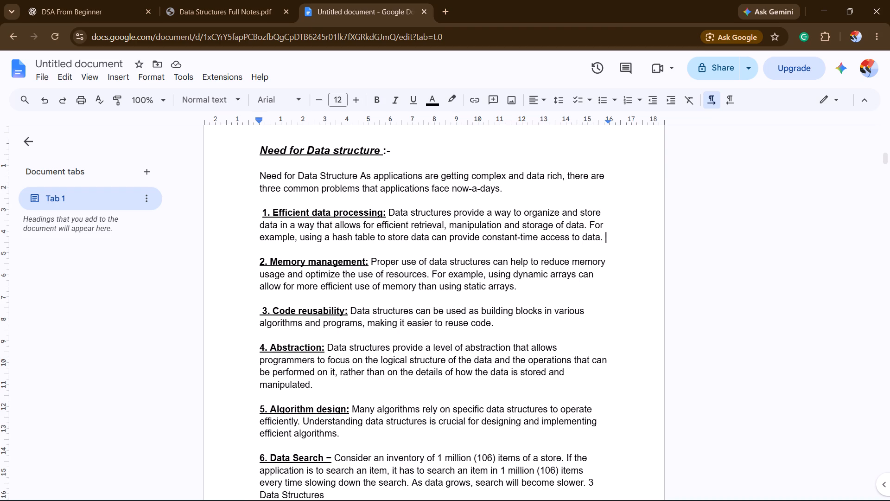
pyautogui.click(456, 217)
# Insert blank lines above the paragraph starting "Importance of Data Structures in Programming".
pyautogui.scroll(-6, 483, 256)
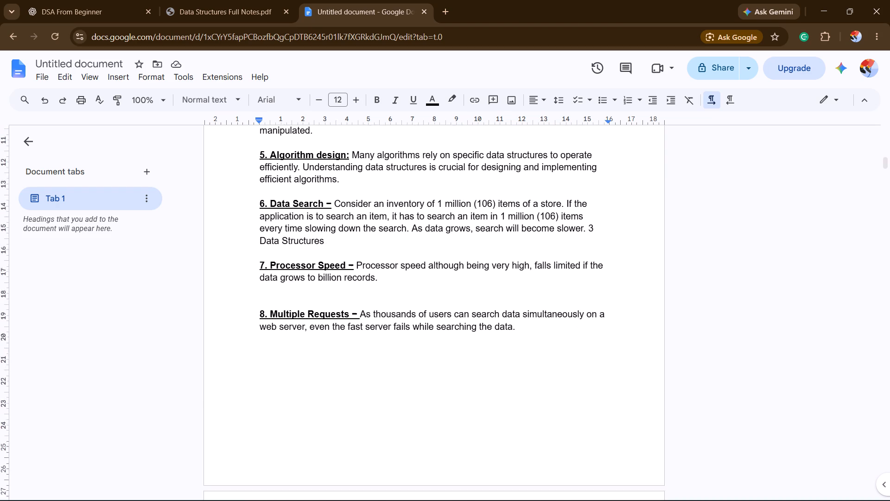
pyautogui.scroll(-3, 483, 254)
pyautogui.click(253, 238)
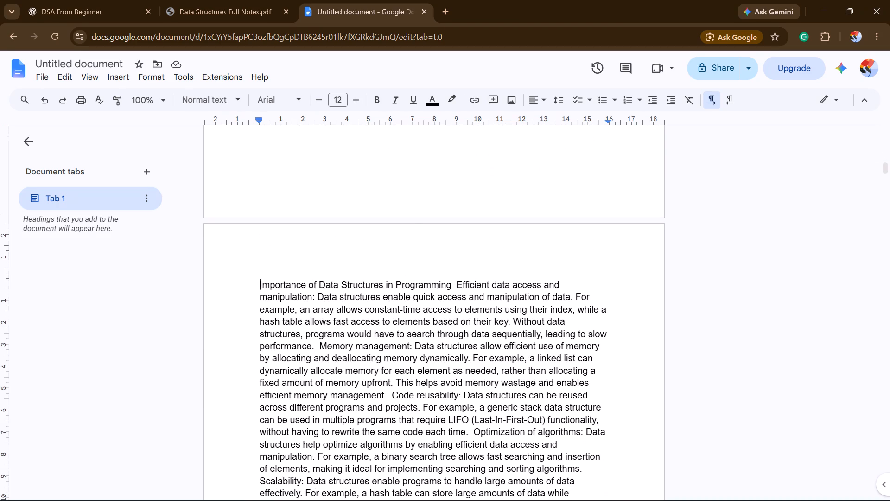
pyautogui.press('Return')
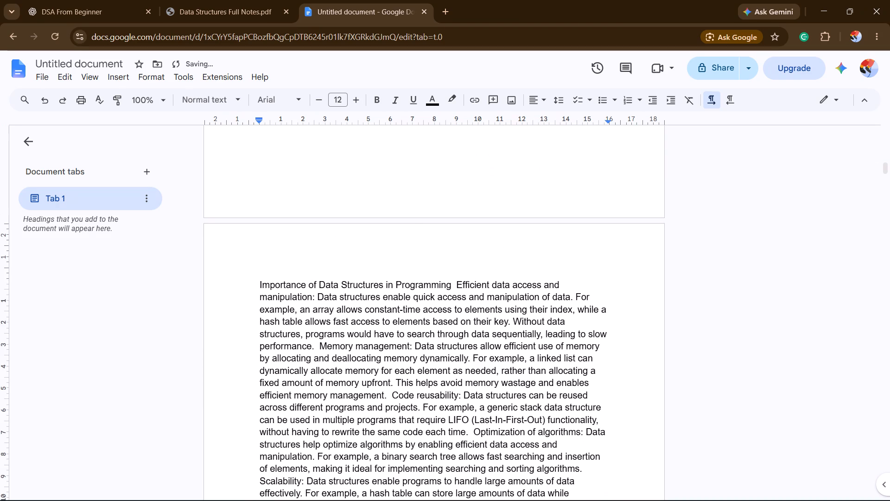
pyautogui.press('Return')
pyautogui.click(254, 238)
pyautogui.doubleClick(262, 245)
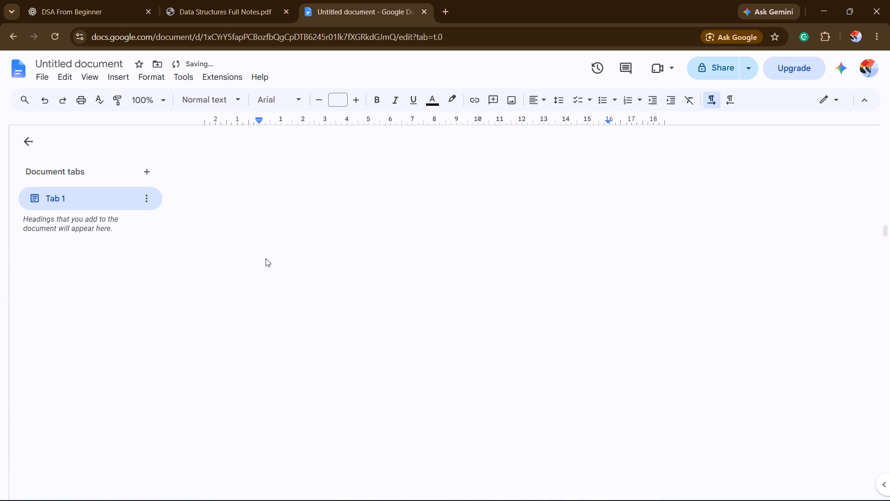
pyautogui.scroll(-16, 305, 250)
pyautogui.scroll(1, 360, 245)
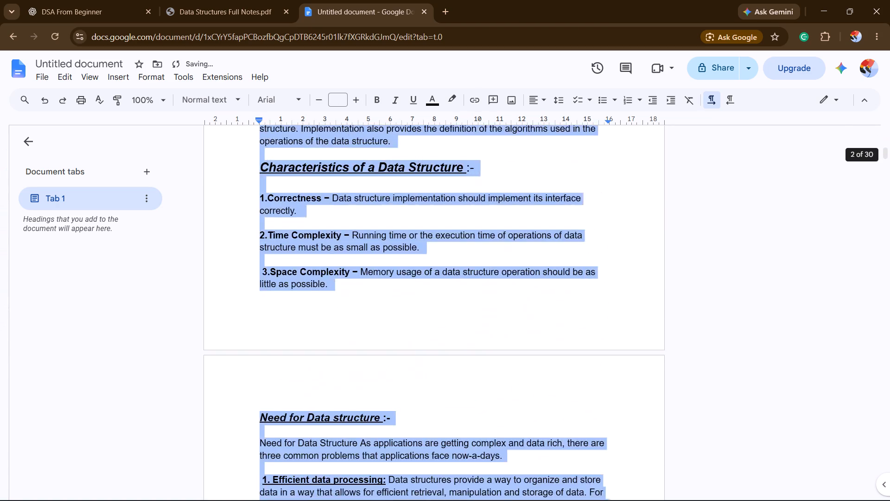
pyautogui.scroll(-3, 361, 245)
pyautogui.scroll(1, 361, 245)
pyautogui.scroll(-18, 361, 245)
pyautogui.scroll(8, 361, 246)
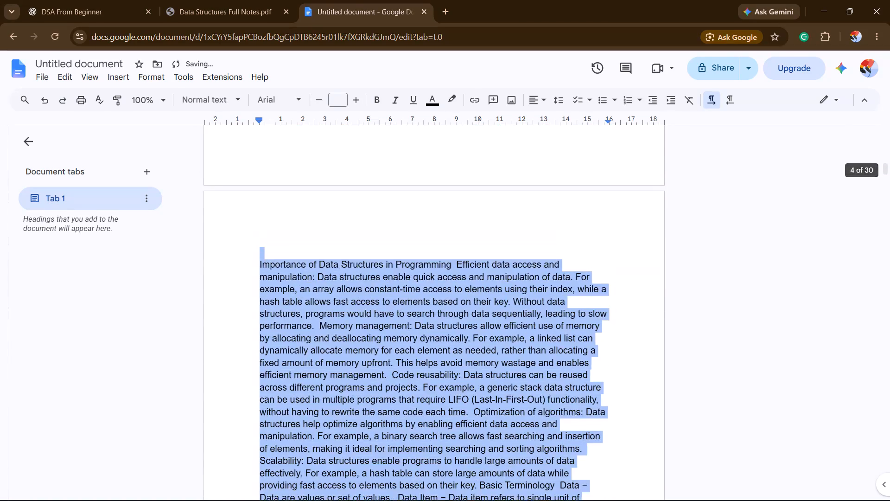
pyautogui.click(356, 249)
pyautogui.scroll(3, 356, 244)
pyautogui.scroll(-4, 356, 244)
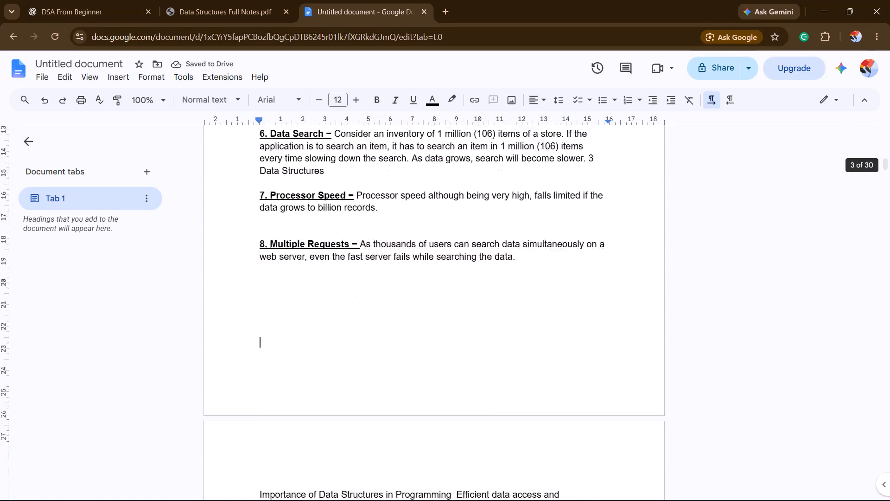
# Add more space above the unformatted importance paragraph and enter the heading "Importance of Data Structures" there.
pyautogui.click(273, 271)
pyautogui.press('Return')
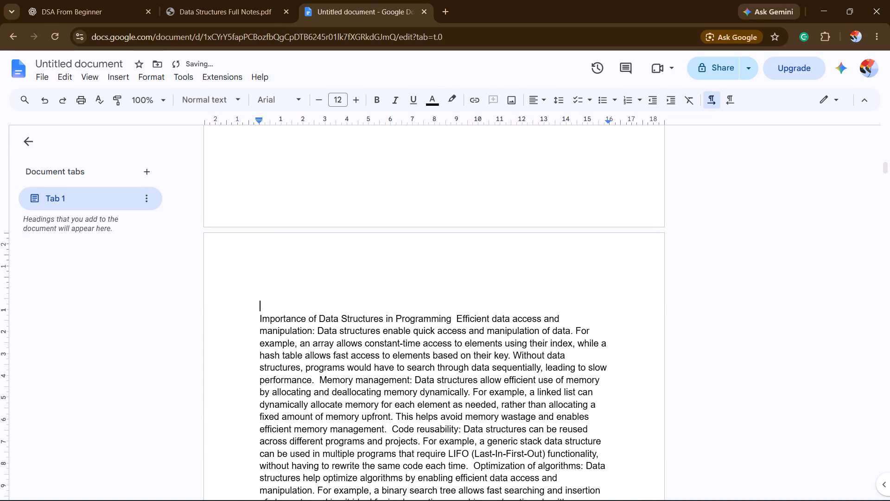
pyautogui.press('Return')
pyautogui.press('Up')
pyautogui.press('Up')
pyautogui.press('Up')
pyautogui.press('Down')
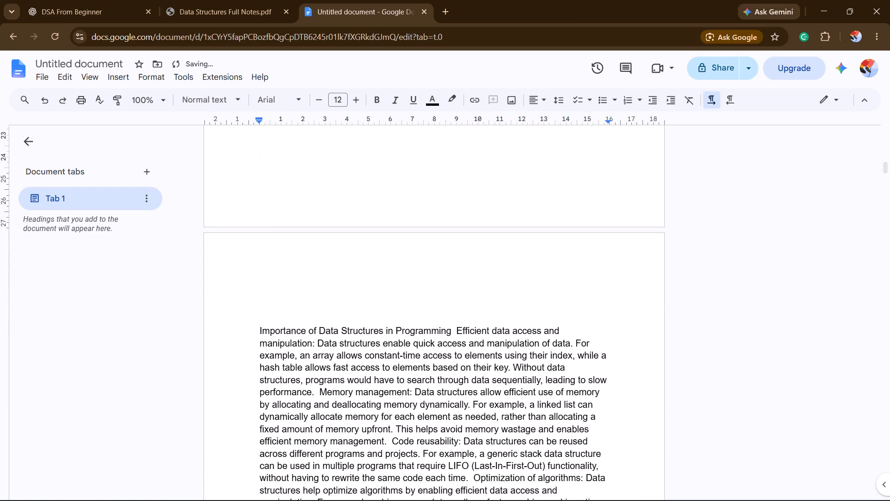
pyautogui.hotkey('shift', 'd')
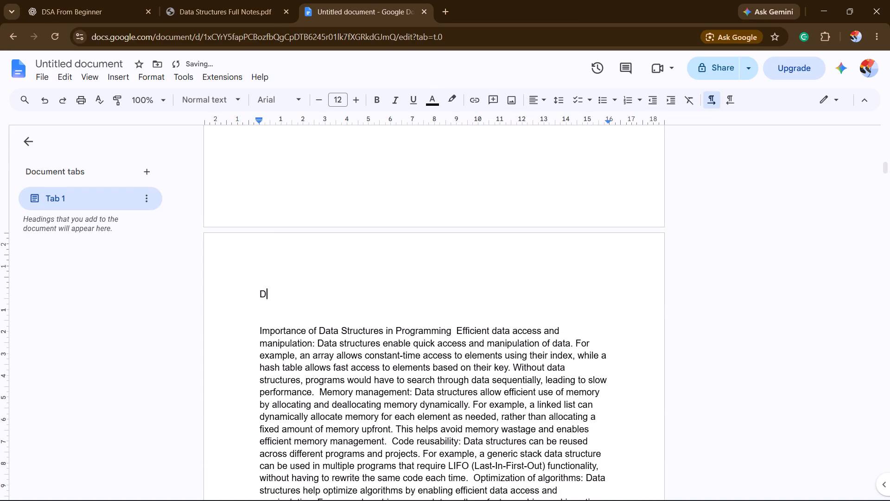
pyautogui.press('BackSpace')
pyautogui.hotkey('shift', 'i')
pyautogui.press('BackSpace')
pyautogui.hotkey('shift', 'i')
pyautogui.press('m')
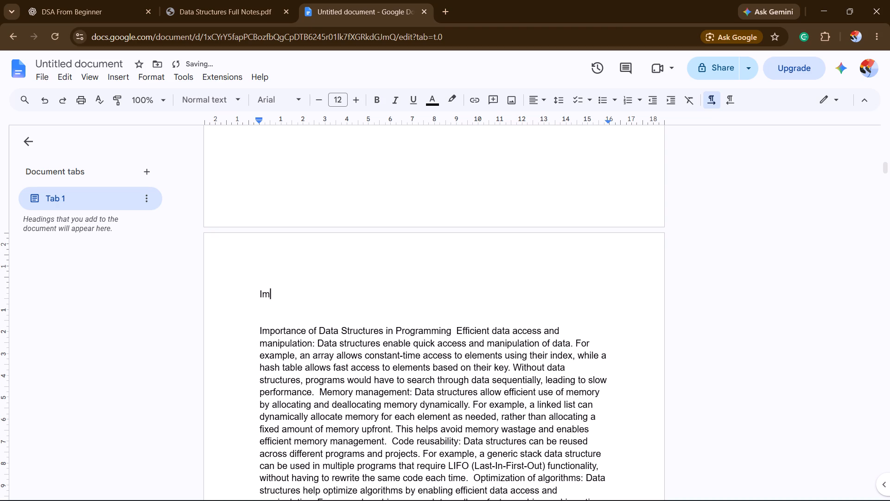
pyautogui.write('por')
pyautogui.write('tan')
pyautogui.write('ce of Data')
pyautogui.press('space')
pyautogui.write('Str')
pyautogui.write('uct')
pyautogui.press('u')
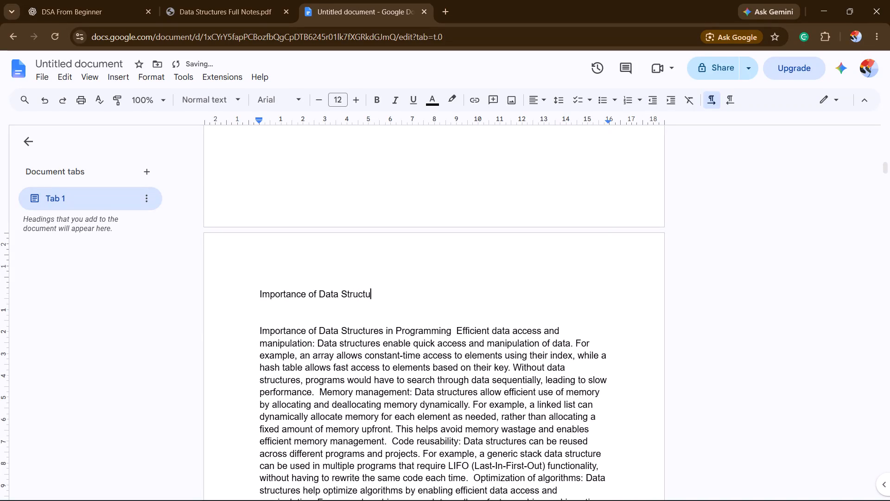
pyautogui.write('re')
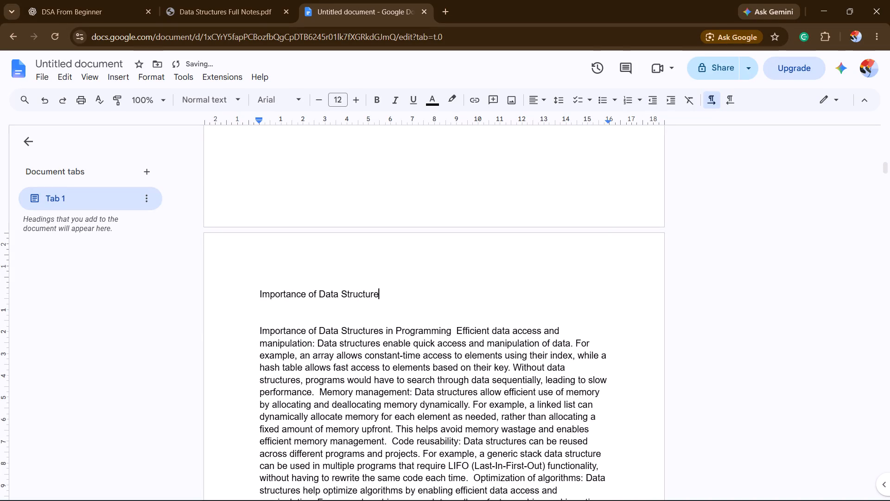
pyautogui.press('s')
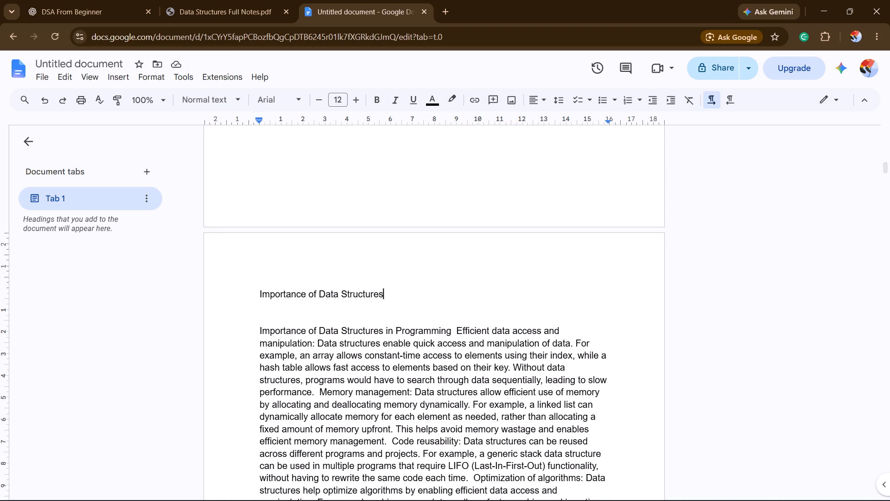
# Format the heading "Importance of Data Structures" as 16 pt bold, italic and underlined.
pyautogui.moveTo(383, 295); pyautogui.dragTo(254, 295)
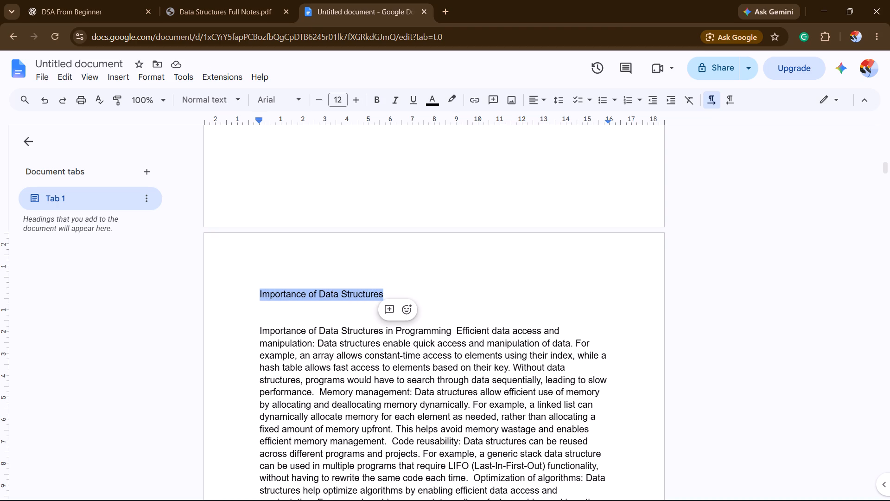
pyautogui.tripleClick(351, 101)
pyautogui.click(351, 101)
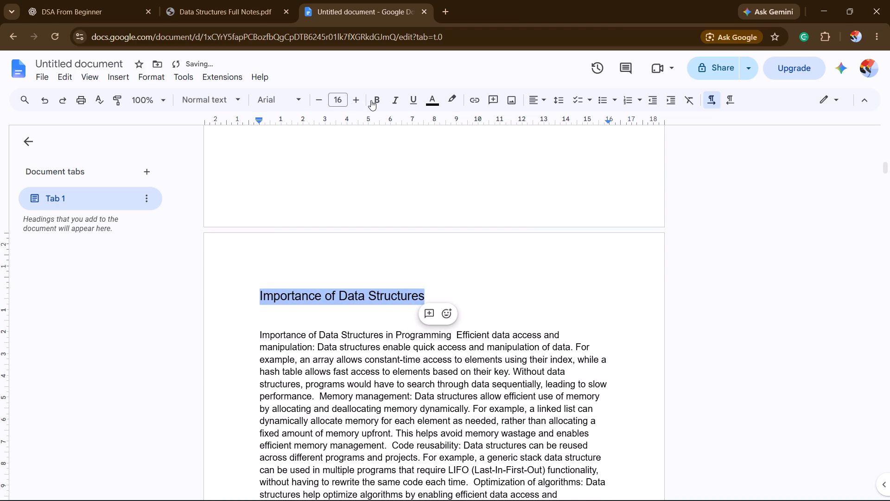
pyautogui.click(371, 100)
pyautogui.click(411, 101)
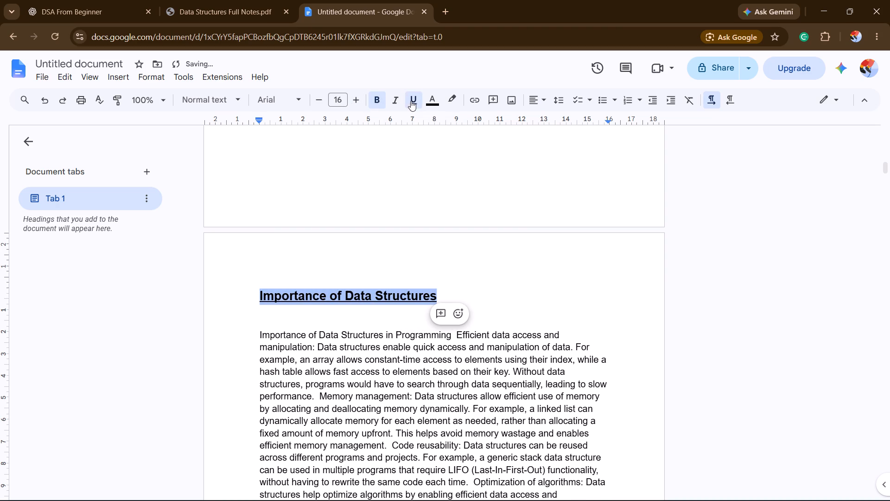
pyautogui.click(395, 101)
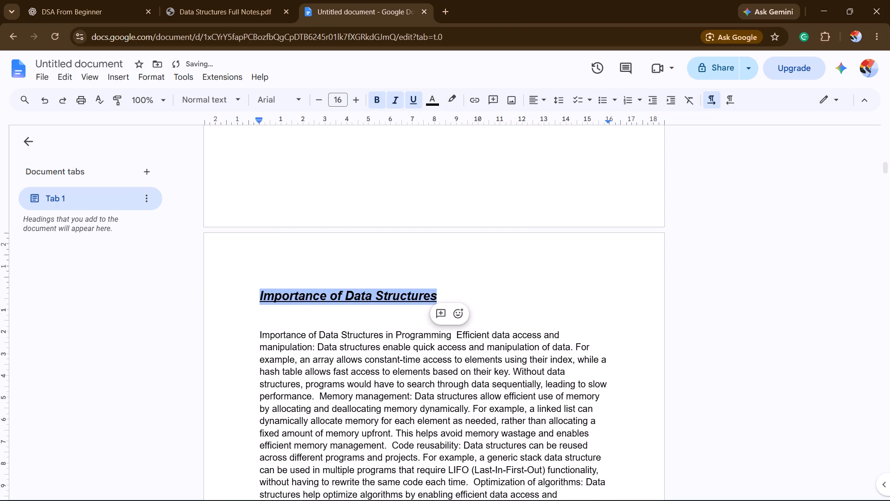
# Append ":-" to the end of the "Importance of Data Structures" heading.
pyautogui.click(431, 251)
pyautogui.click(447, 288)
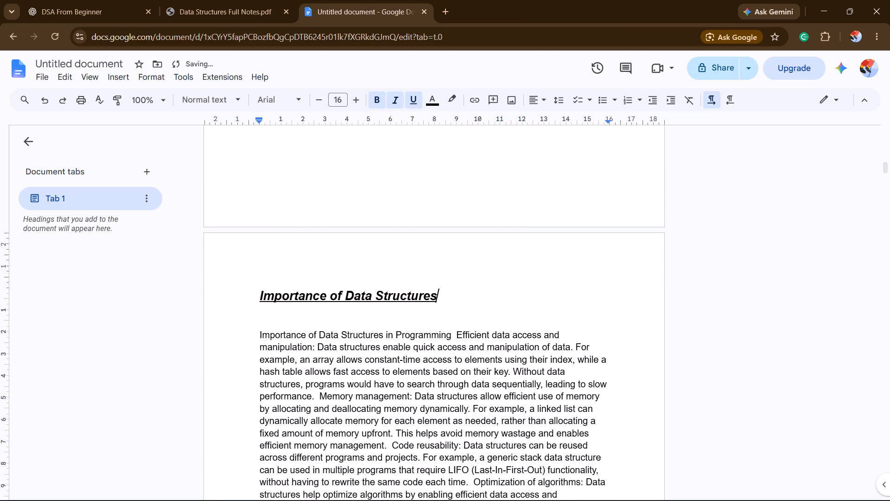
pyautogui.press('space')
pyautogui.click(414, 100)
pyautogui.click(397, 100)
pyautogui.press('BackSpace')
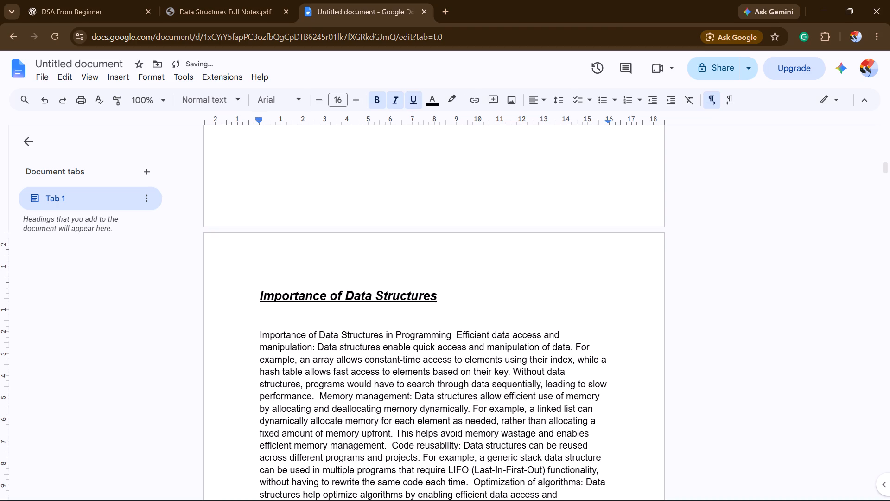
pyautogui.hotkey('shift', ':')
pyautogui.press('-')
pyautogui.click(413, 103)
pyautogui.click(397, 103)
pyautogui.click(384, 100)
pyautogui.click(466, 269)
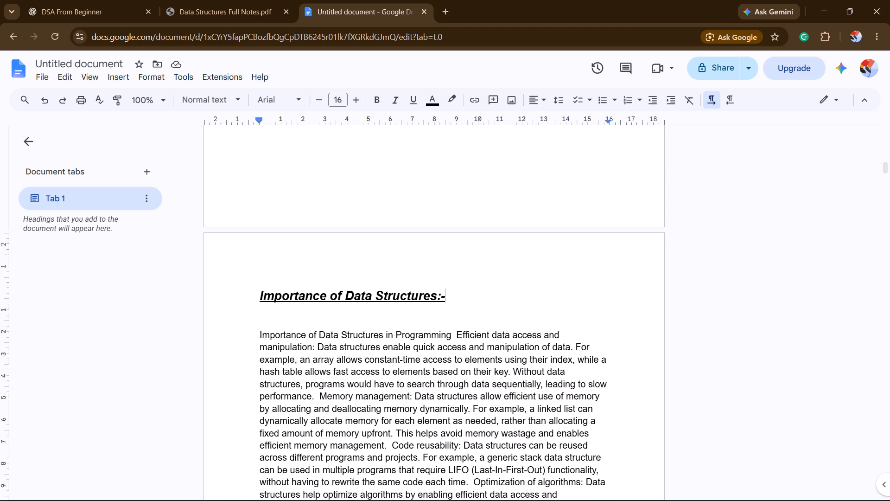
# Delete the duplicate words "Importance of Data Structures" from the paragraph's start, leaving one blank line under the heading.
pyautogui.moveTo(383, 334); pyautogui.dragTo(333, 333)
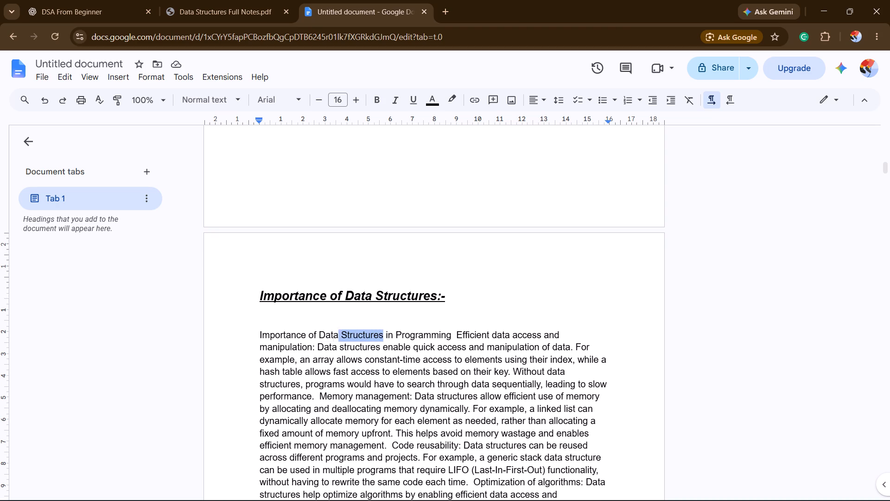
pyautogui.moveTo(333, 333); pyautogui.dragTo(257, 335)
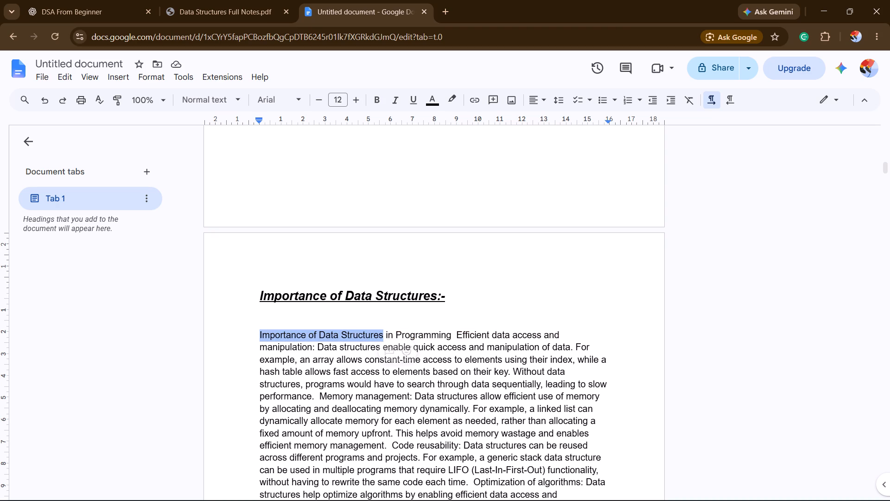
pyautogui.press('BackSpace')
pyautogui.press('BackSpace')
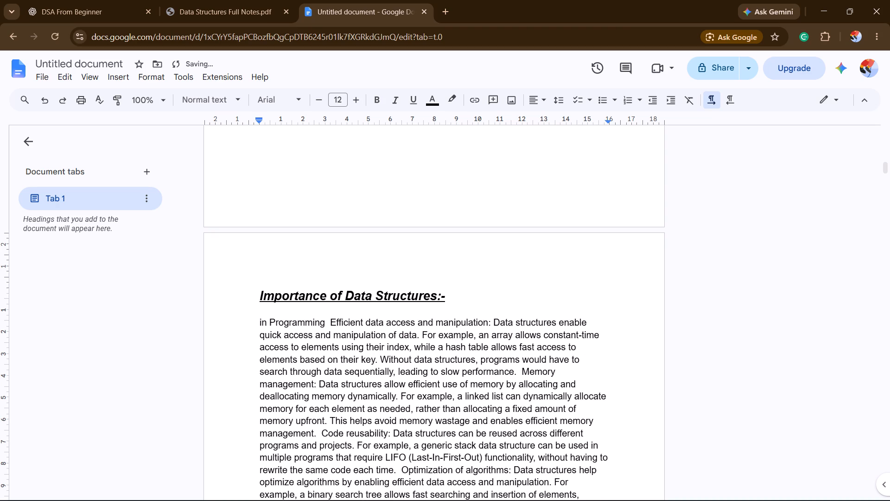
pyautogui.press('BackSpace')
pyautogui.press('Return')
# Bold the words "in Programming" at the start of the paragraph under the heading.
pyautogui.moveTo(325, 322); pyautogui.dragTo(258, 323)
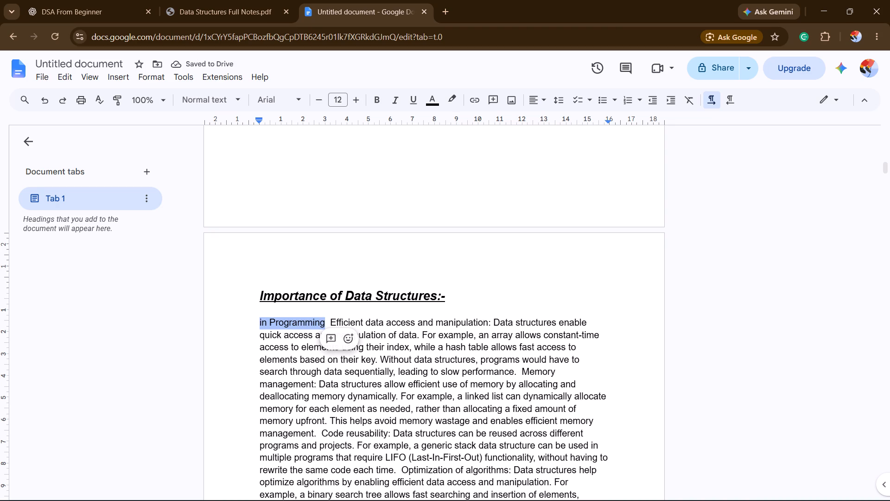
pyautogui.click(384, 96)
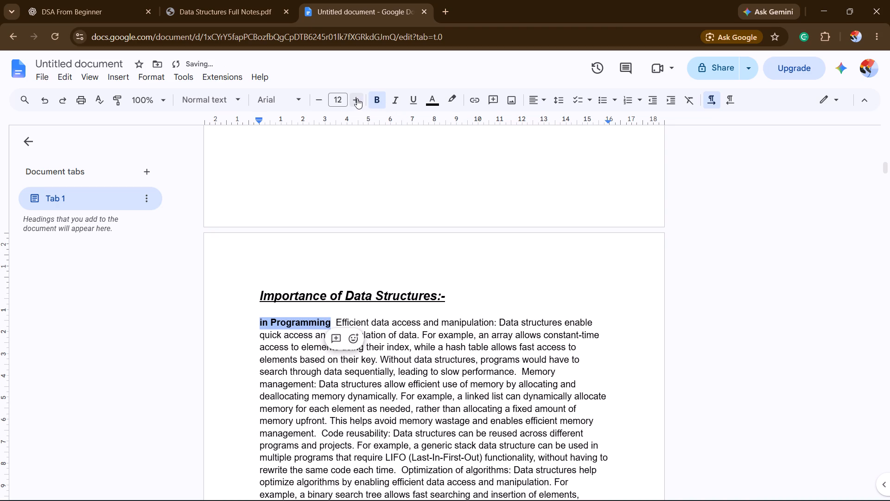
pyautogui.click(462, 276)
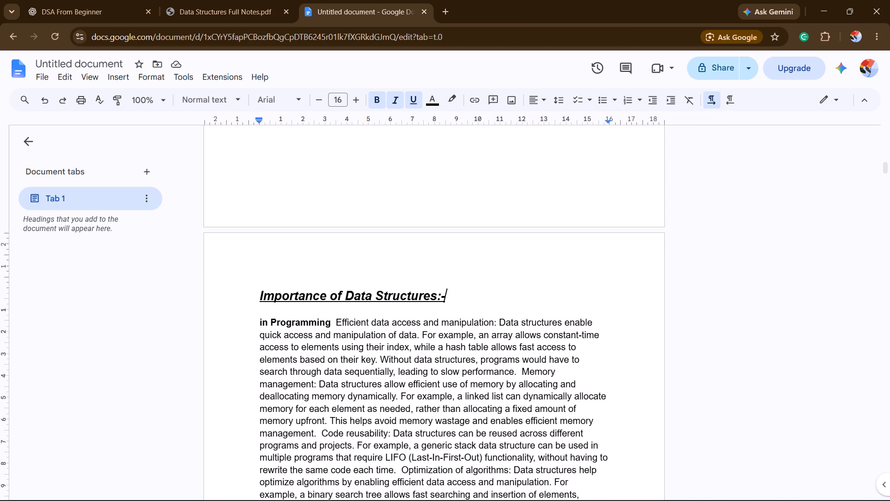
# Switch to the Data Structures Full Notes PDF and check the "Importance of Data Structures in Programming" section.
pyautogui.click(245, 0)
pyautogui.scroll(-3, 356, 247)
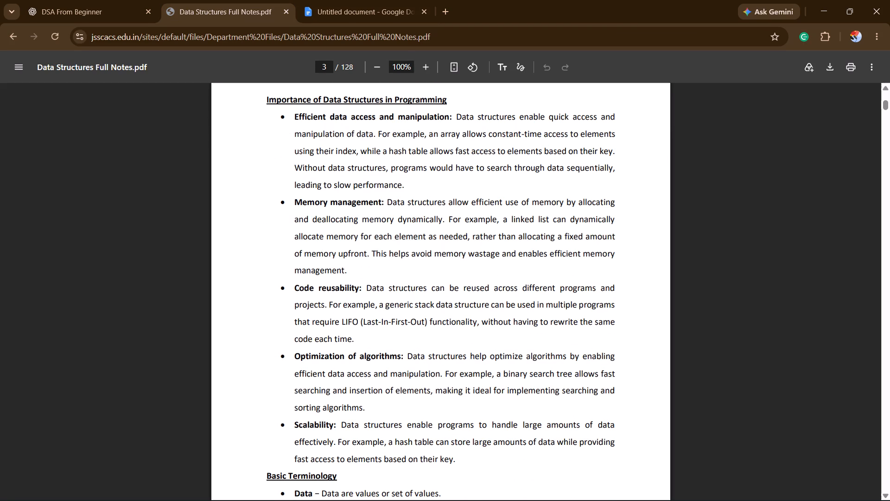
# Check where Basic Terminology begins in the PDF, and in the document start "Basic Terminology" as a new paragraph with three blank lines above.
pyautogui.scroll(-2, 317, 309)
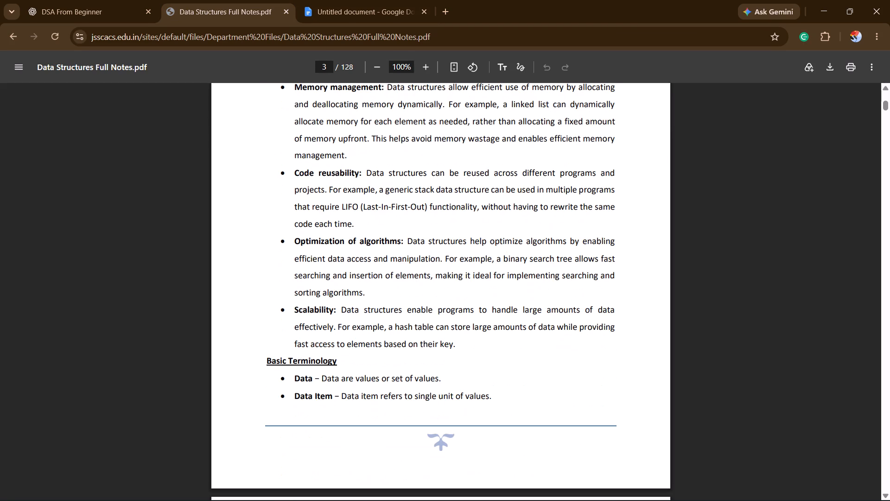
pyautogui.click(350, 0)
pyautogui.scroll(-3, 355, 211)
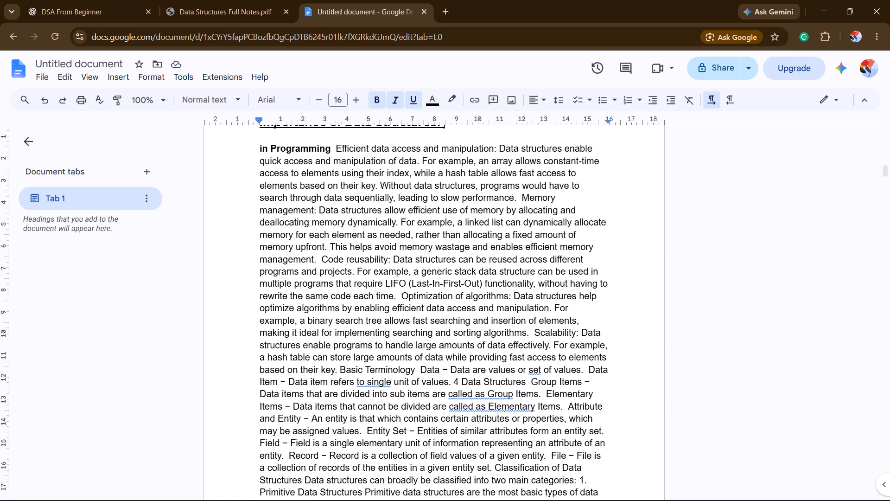
pyautogui.click(211, 0)
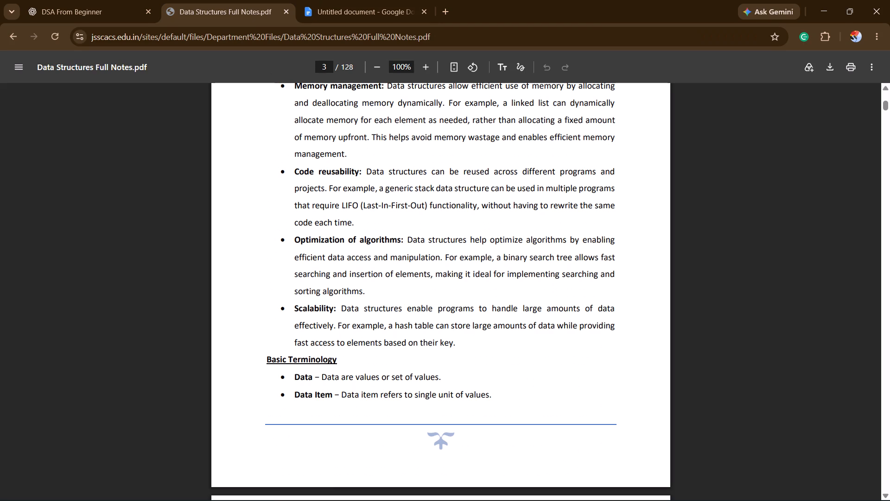
pyautogui.click(380, 0)
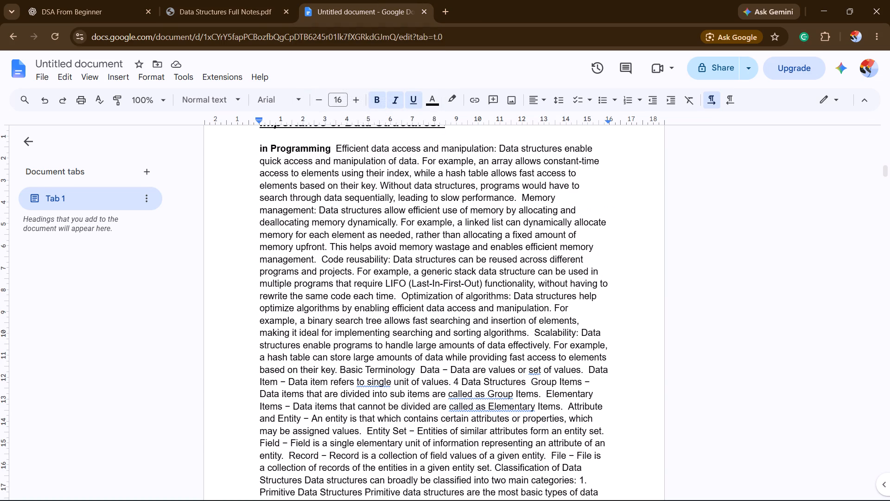
pyautogui.click(342, 368)
pyautogui.press('Return')
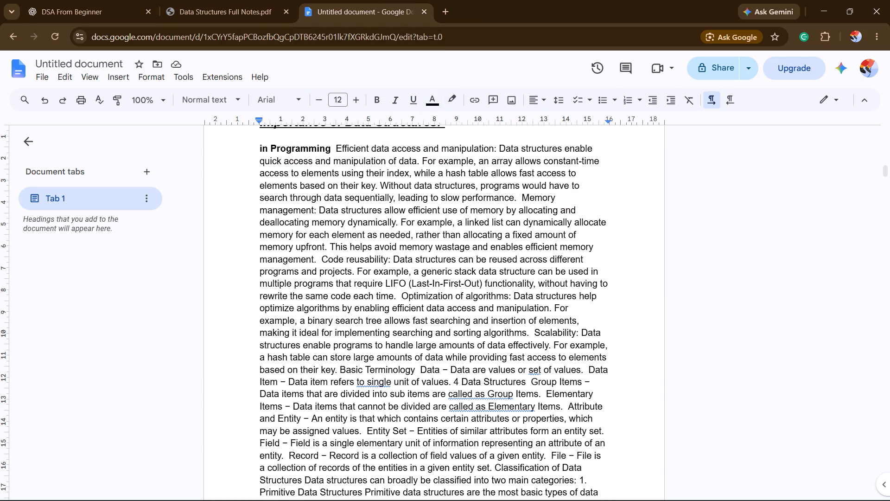
pyautogui.press('Return')
pyautogui.press('Return')
pyautogui.press('Return')
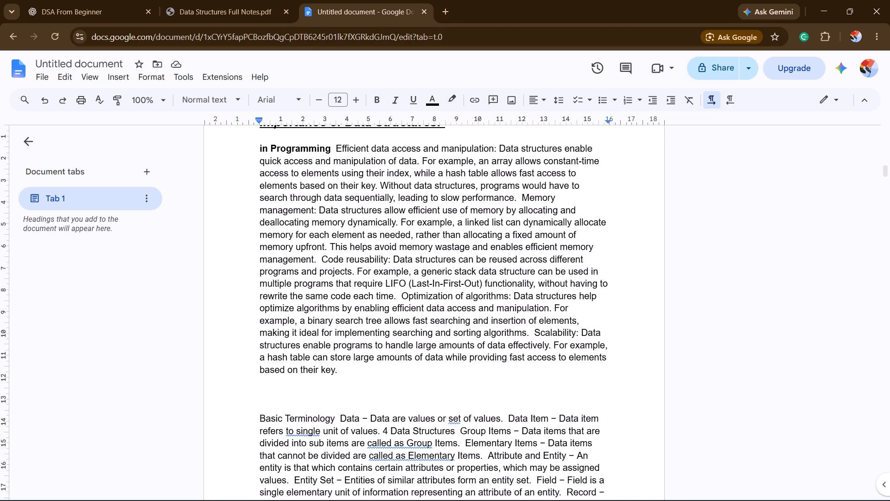
# Break the line after "in Programming" so the "Efficient data access and manipulation" text starts on its own line.
pyautogui.scroll(2, 436, 290)
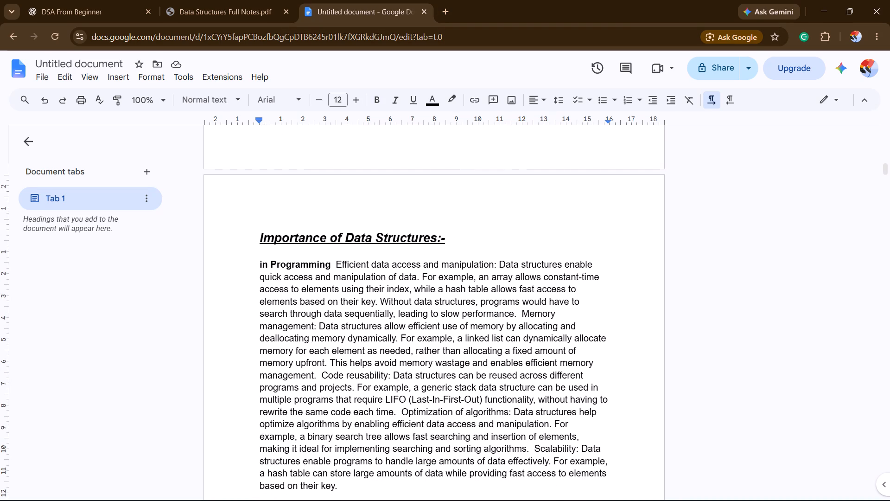
pyautogui.click(334, 264)
pyautogui.press('Return')
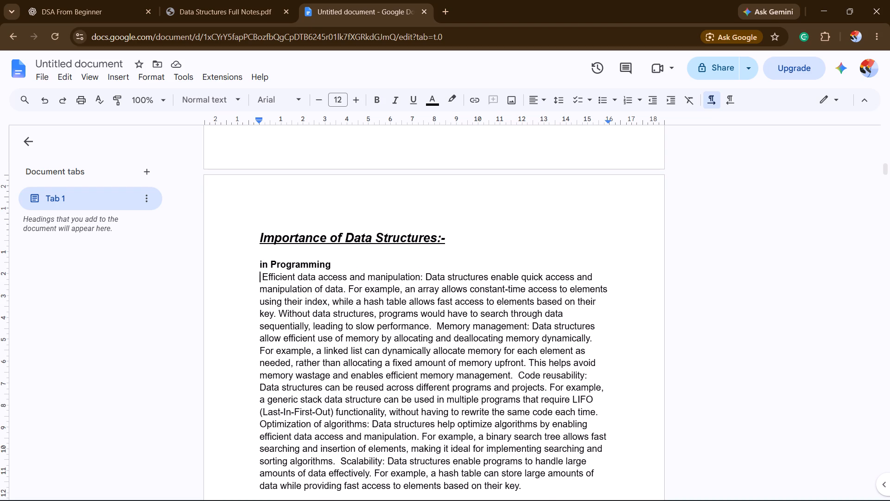
# Split the "Memory management" and "Code reusability" points into separate paragraphs, each with one blank line above.
pyautogui.click(434, 328)
pyautogui.press('Return')
pyautogui.press('Return')
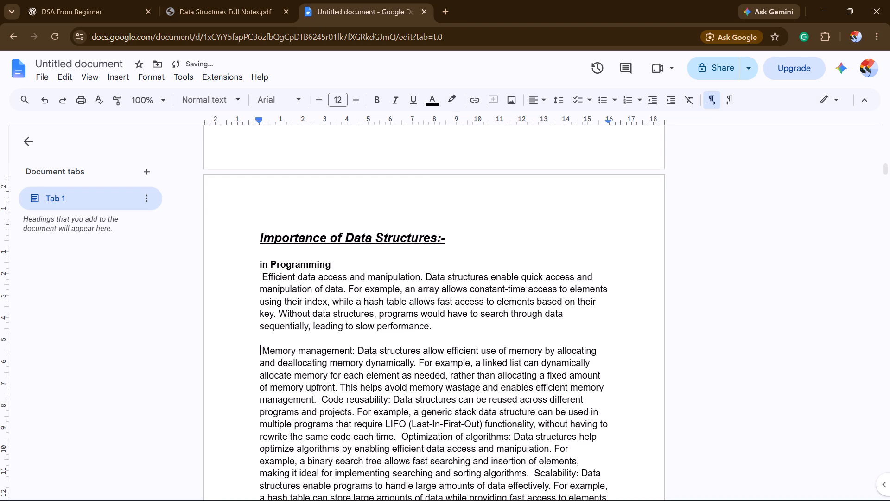
pyautogui.scroll(-1, 434, 327)
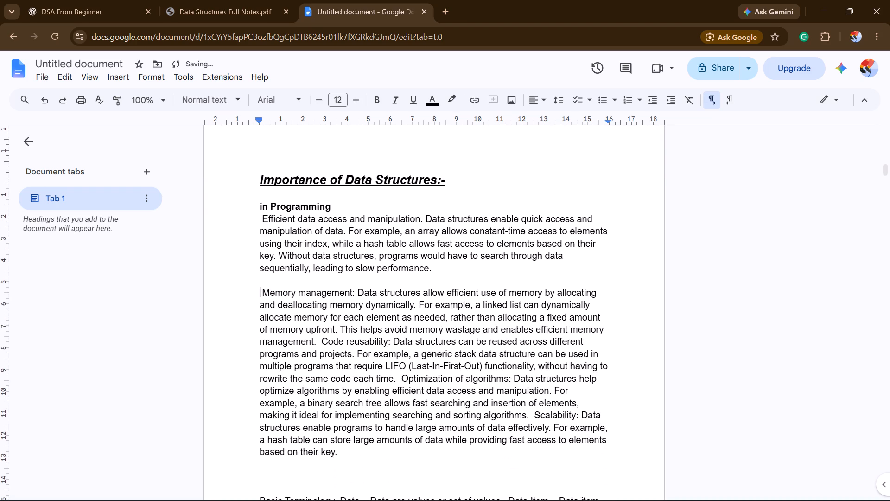
pyautogui.scroll(-1, 429, 307)
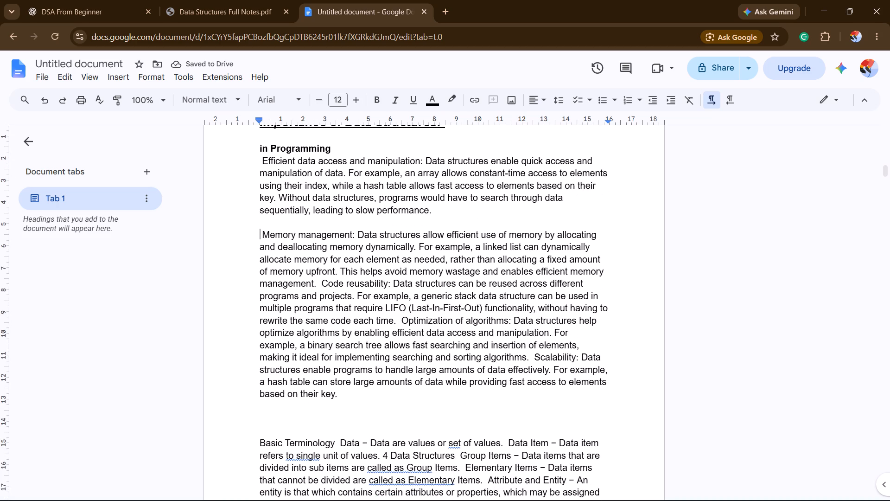
pyautogui.click(321, 281)
pyautogui.press('Return')
pyautogui.press('Return')
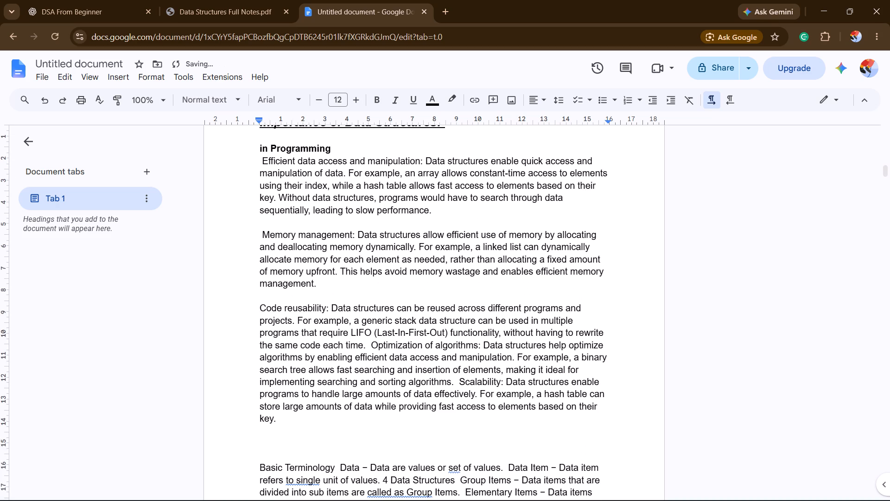
# Split the "Optimization of algorithms" point into its own paragraph, with one blank line above it.
pyautogui.scroll(-2, 361, 280)
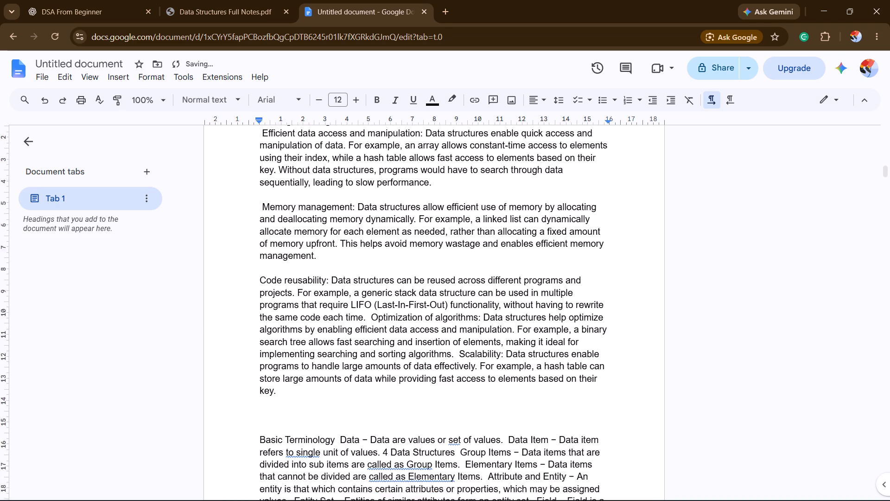
pyautogui.scroll(-6, 361, 280)
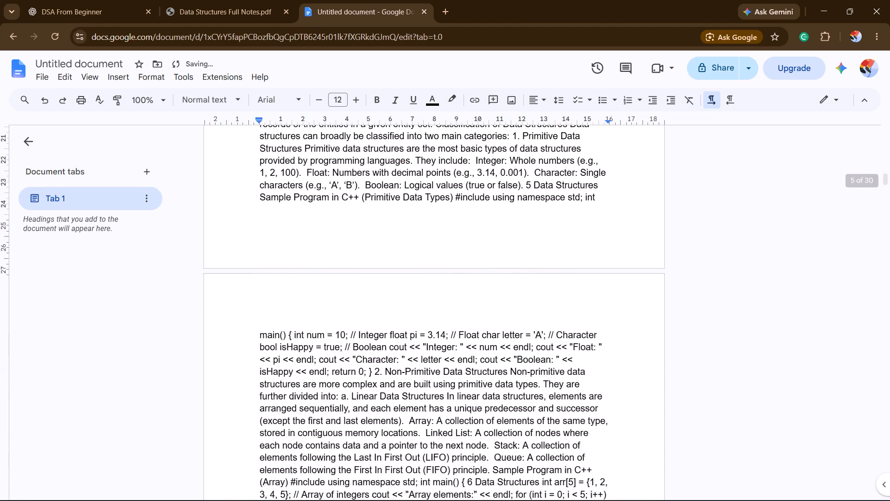
pyautogui.scroll(2, 361, 280)
pyautogui.scroll(2, 329, 237)
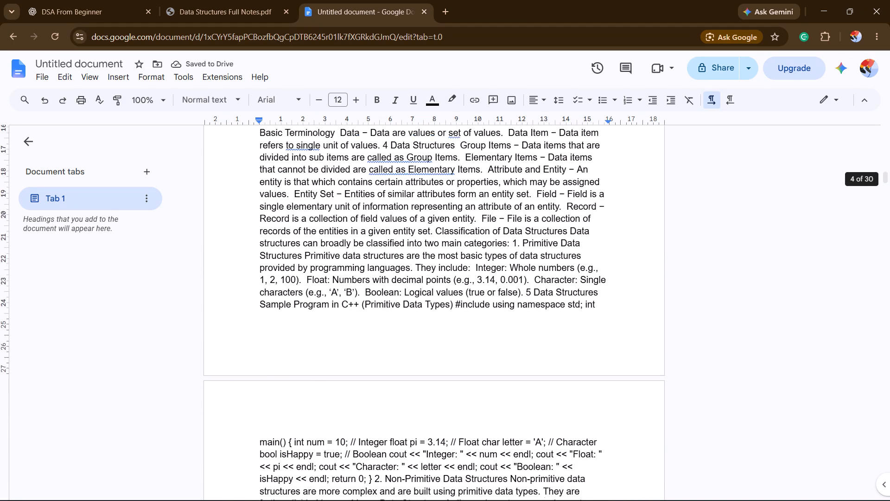
pyautogui.scroll(2, 363, 242)
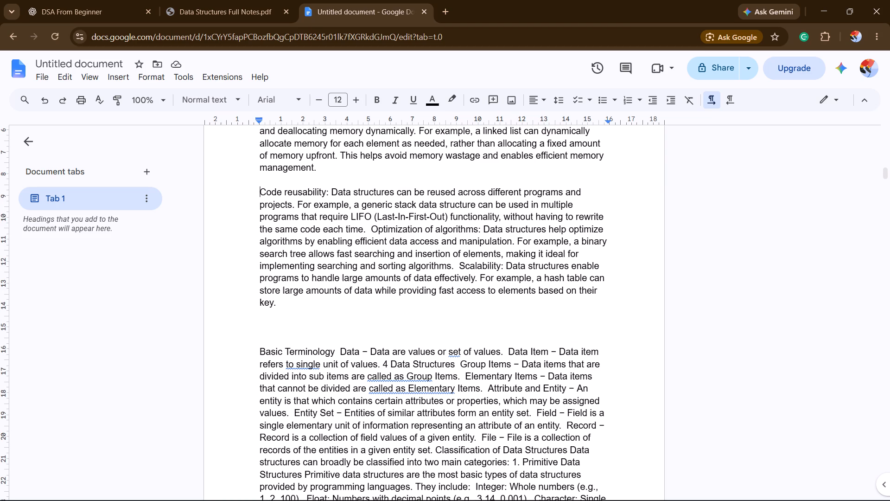
pyautogui.click(369, 228)
pyautogui.press('Return')
pyautogui.press('Return')
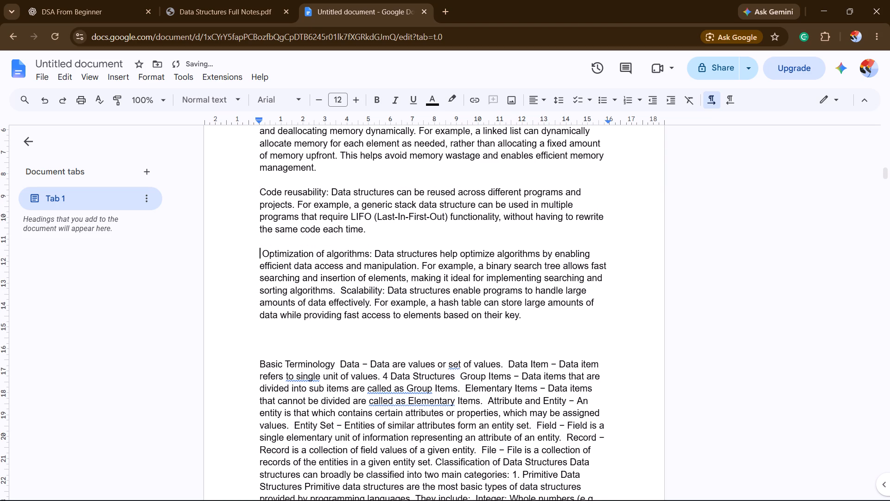
# Split the "Scalability" point into its own paragraph, with one blank line above it.
pyautogui.scroll(-1, 466, 284)
pyautogui.click(336, 230)
pyautogui.press('Return')
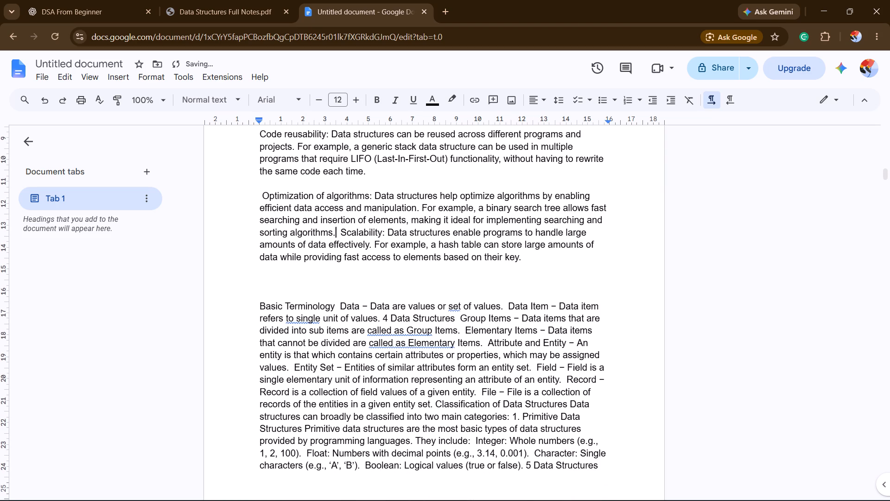
pyautogui.press('Return')
pyautogui.scroll(-3, 456, 283)
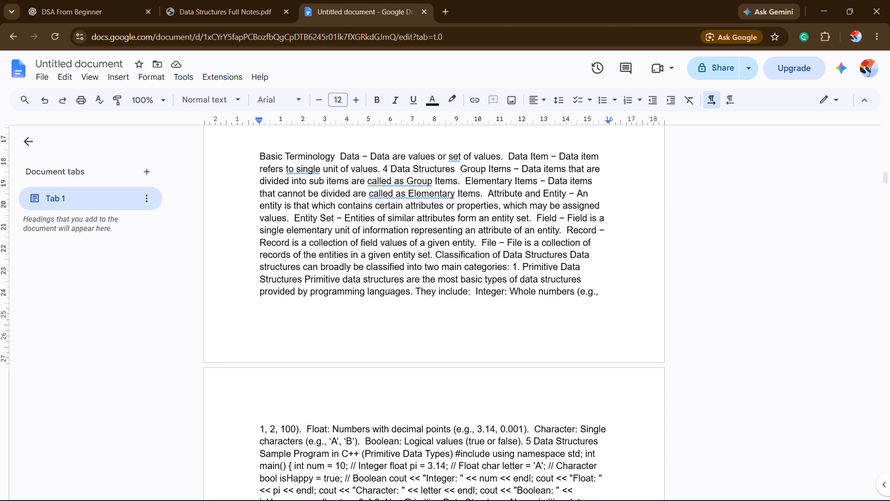
pyautogui.scroll(4, 374, 302)
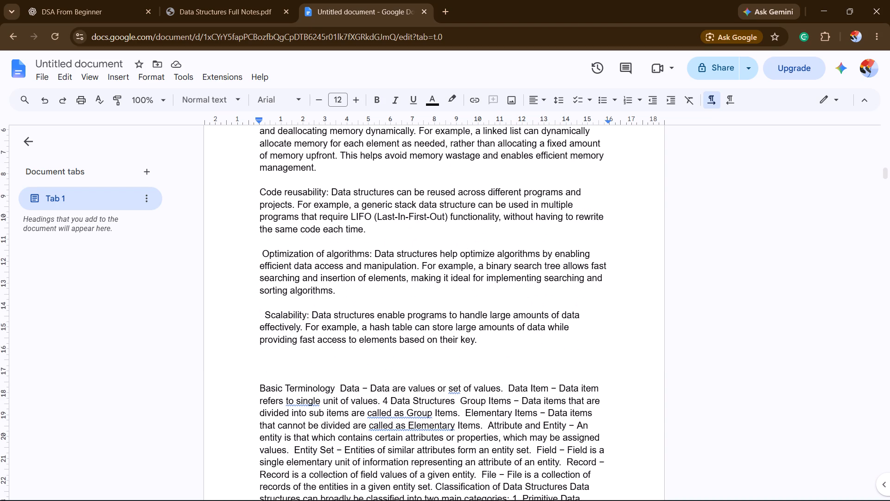